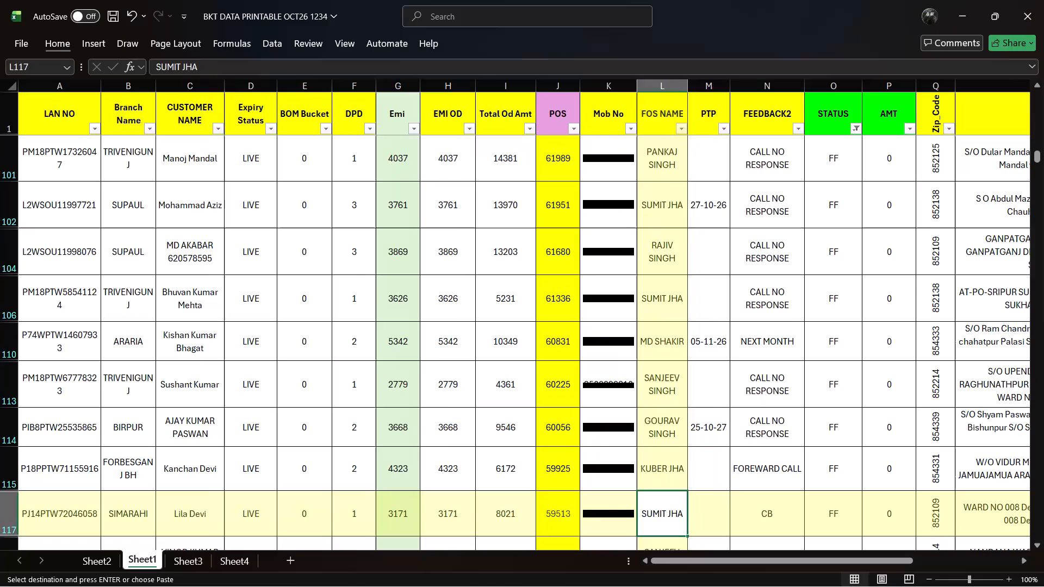
Replace the FEEDBACK2 entry in row 117 with "6PM TK".
key("Right")
key("Right")
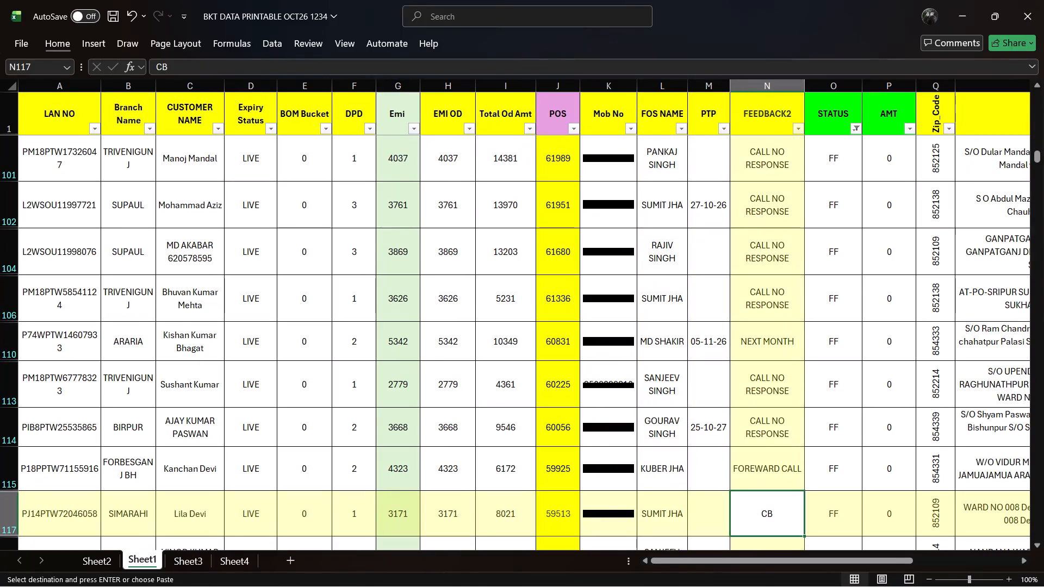
key("BackSpace")
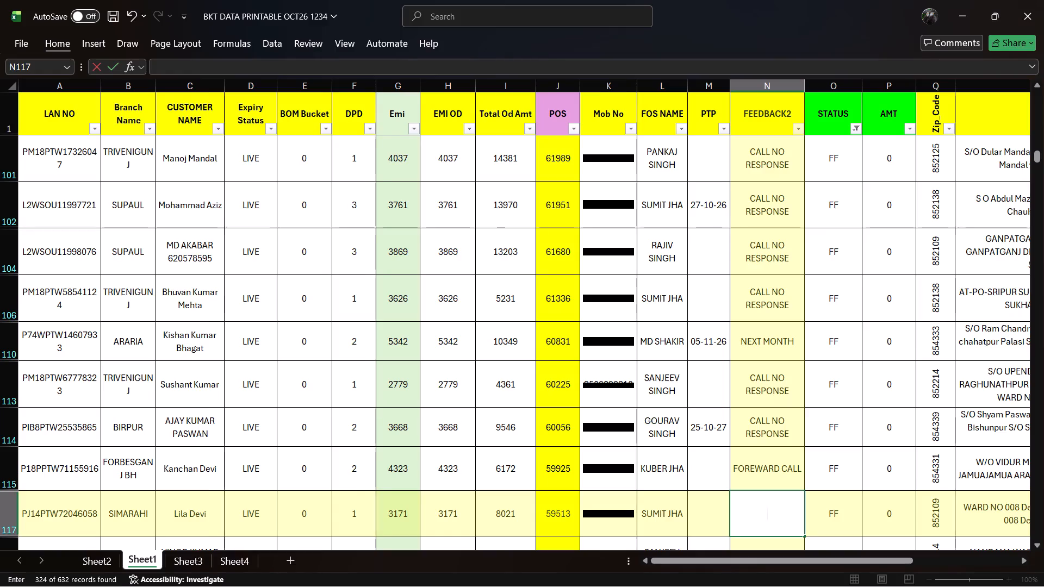
left_click(762, 518)
key("6")
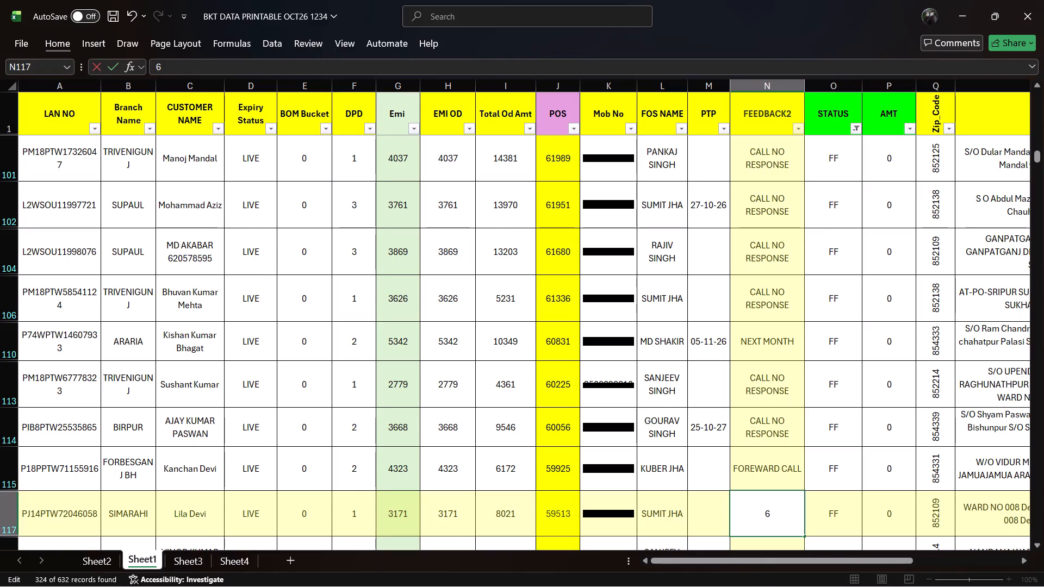
type("PM")
key("space")
key("t")
key("l")
key("BackSpace")
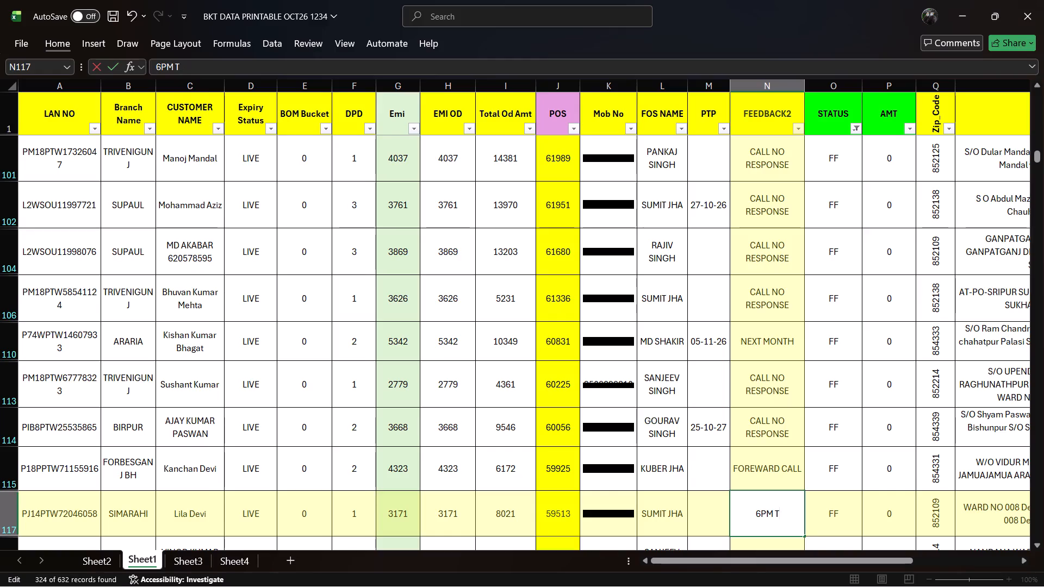
key("k")
key("Left")
key("Left")
Enter the PTP date 31-10-26 for the account in row 117 and save the workbook.
left_click(713, 513)
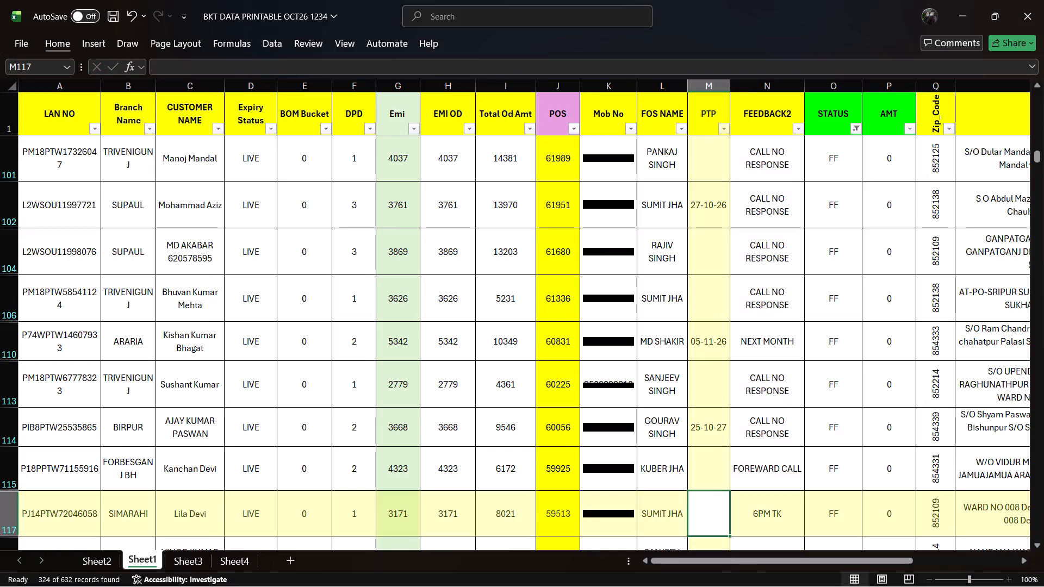
type("31-10")
key("minus")
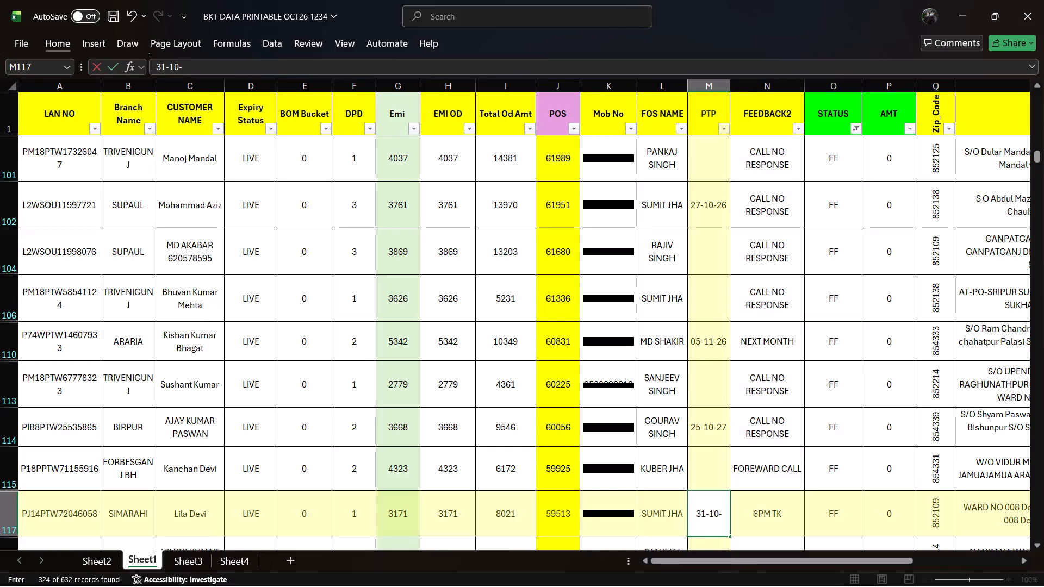
type("26")
key("ctrl+s")
Go through the PTP and feedback entries of the filtered accounts below row 117, down to row 136.
key("Down")
key("Down")
key("Down")
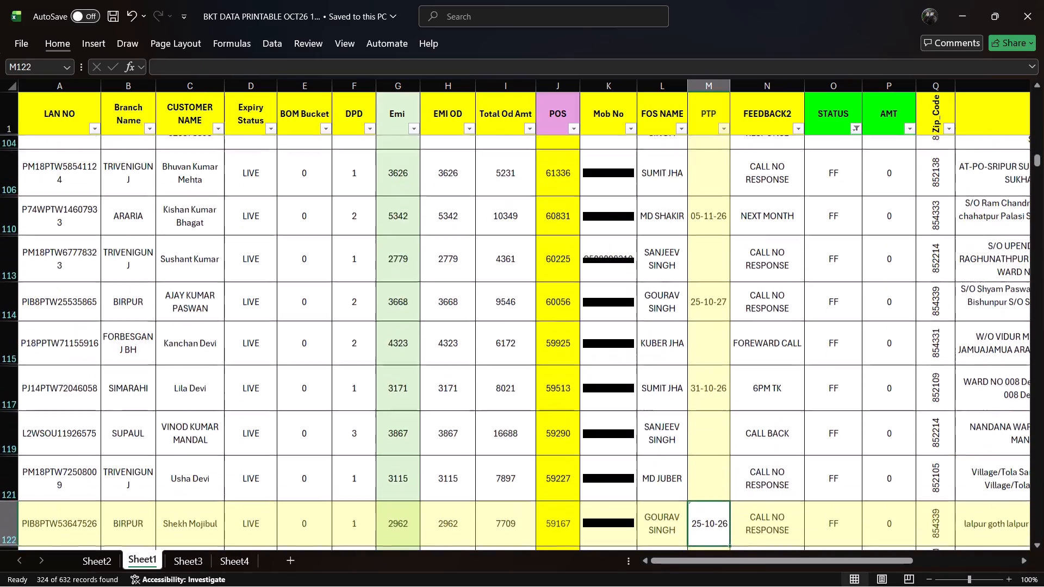
key("Down")
key("Down")
key("Down")
key("Down")
key("Down")
key("Down")
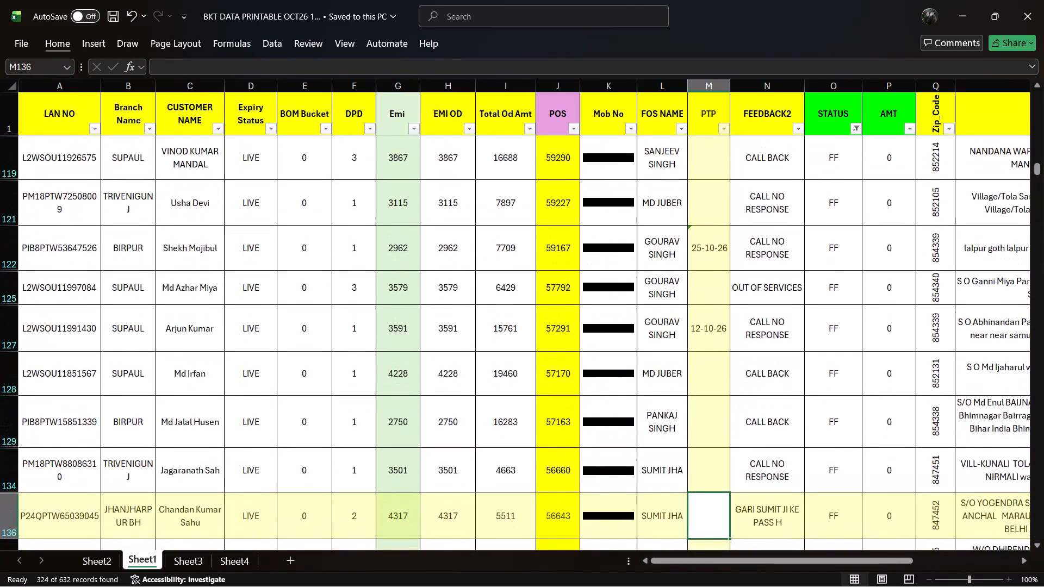
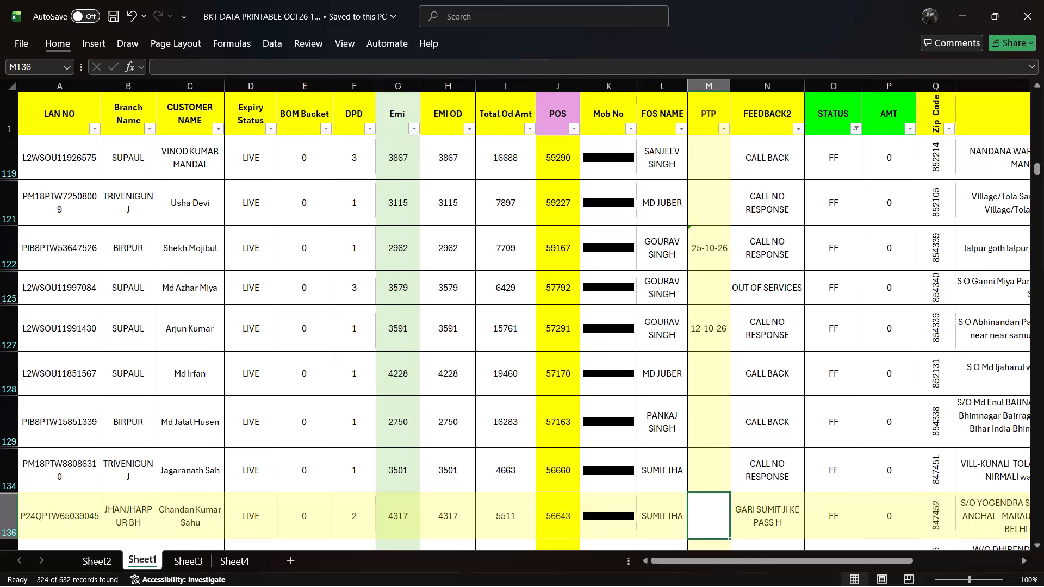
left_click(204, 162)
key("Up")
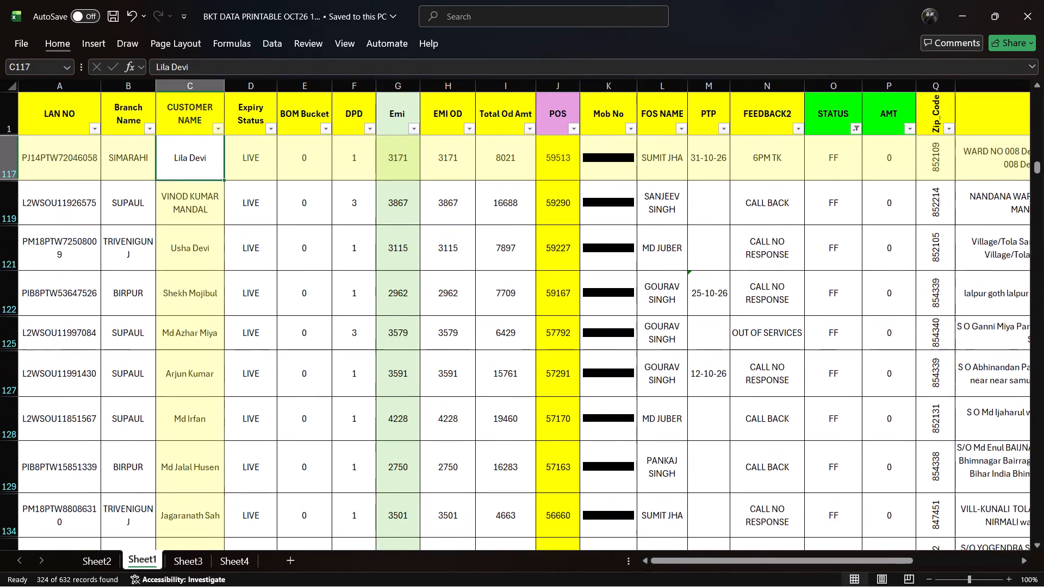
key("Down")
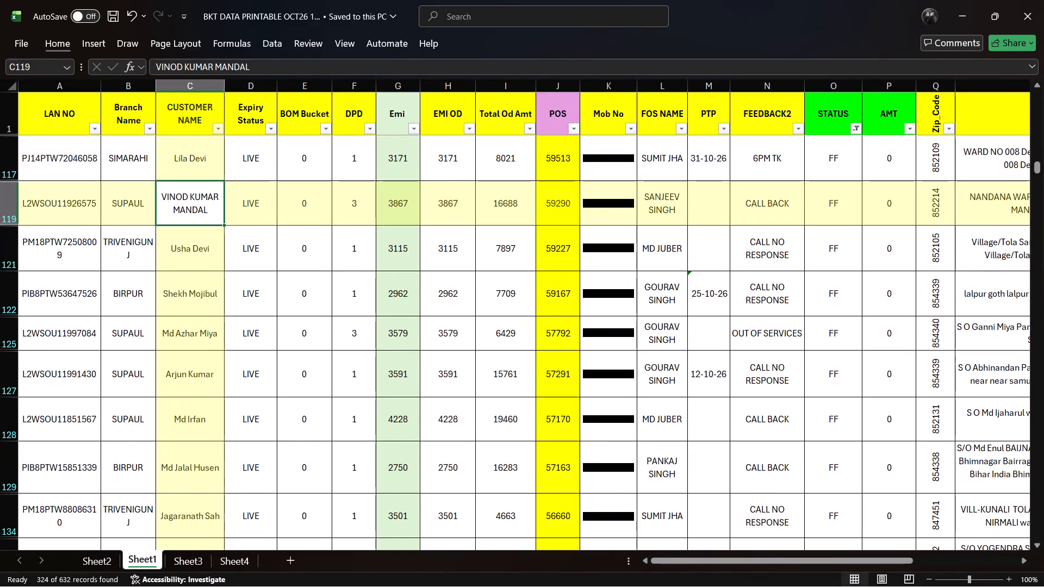
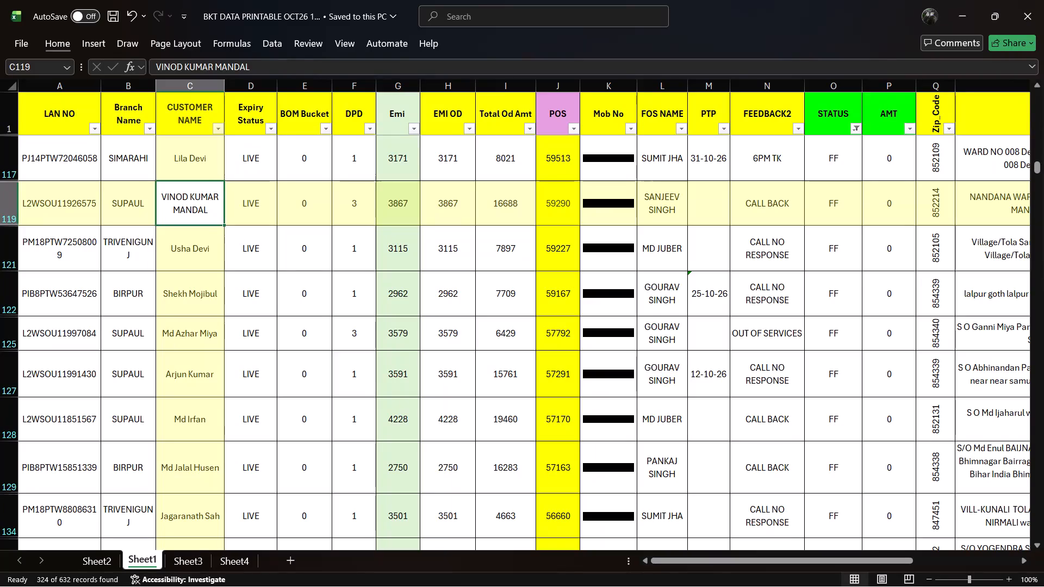
Review the account in row 117, checking its loan amounts, FOS name, PTP date and mobile number.
key("Up")
key("Up")
key("Up")
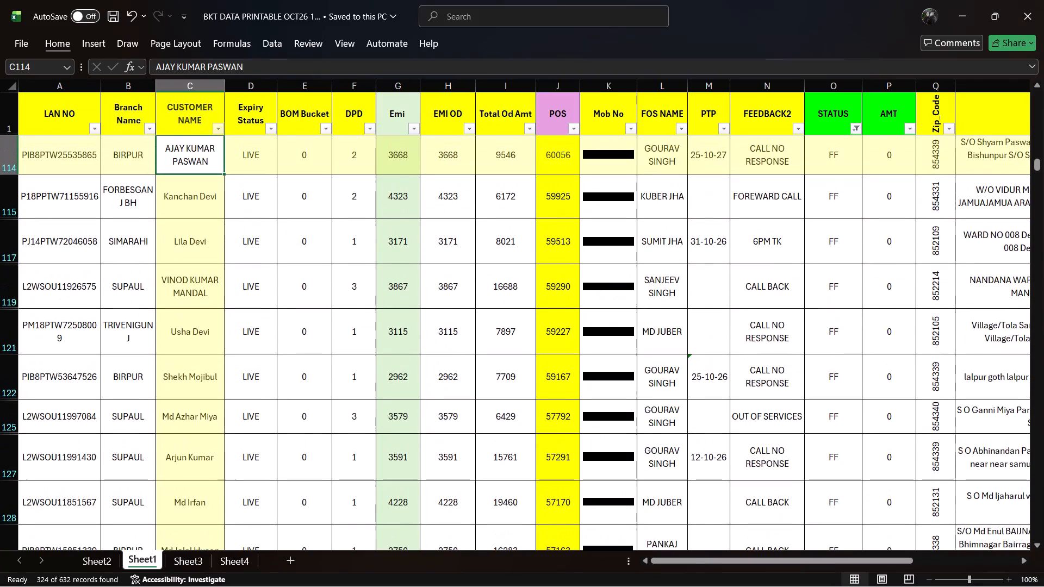
key("Down")
key("Down")
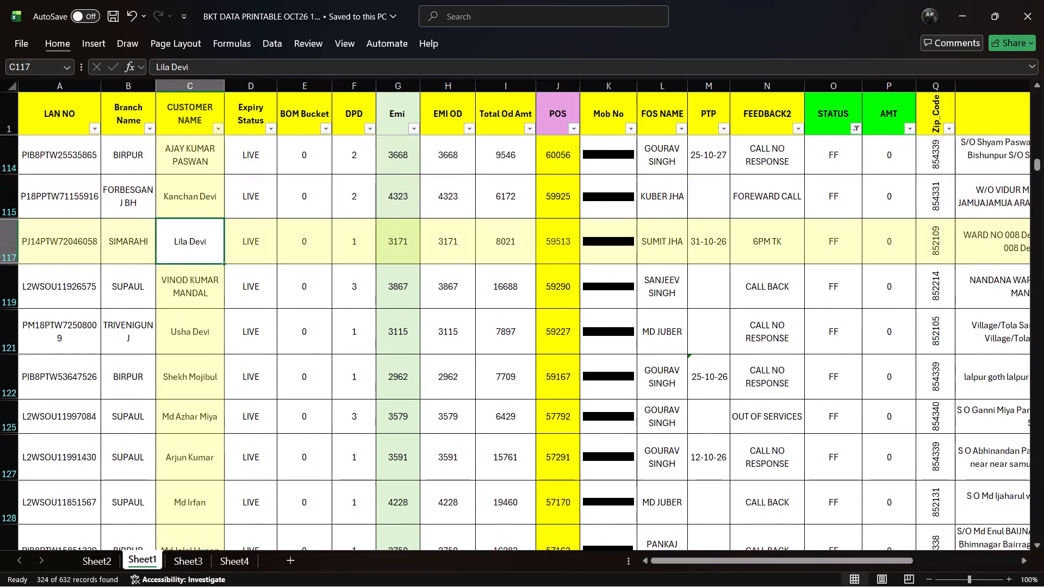
key("Right")
key("Right")
key("Right")
key("Right")
key("Right")
key("Right")
key("Right")
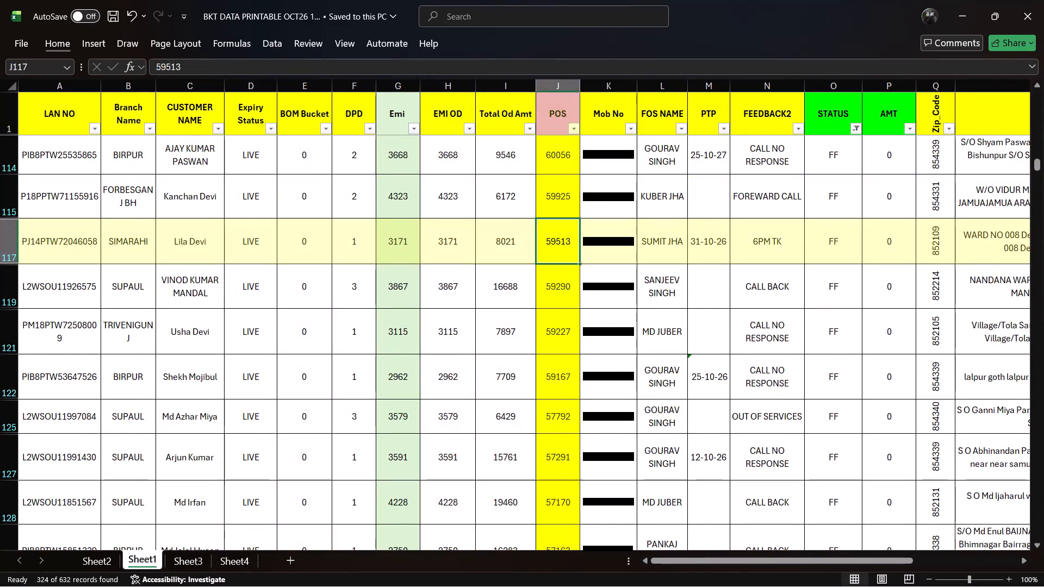
key("Right")
key("Right")
key("Right")
key("Left")
key("Left")
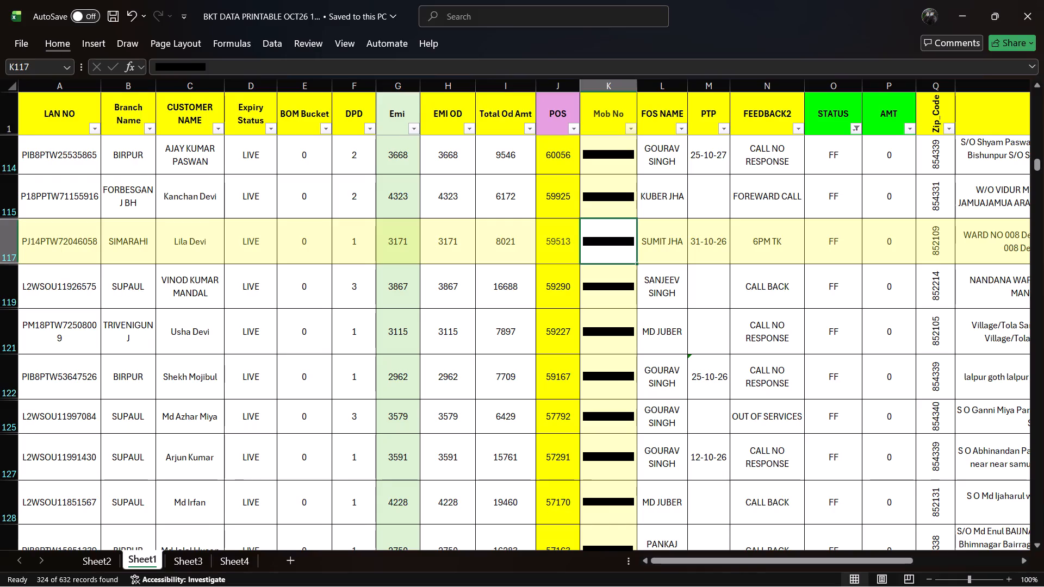
Review the account in row 119, going across its EMI, overdue and POS amounts to its mobile number.
left_click(182, 291)
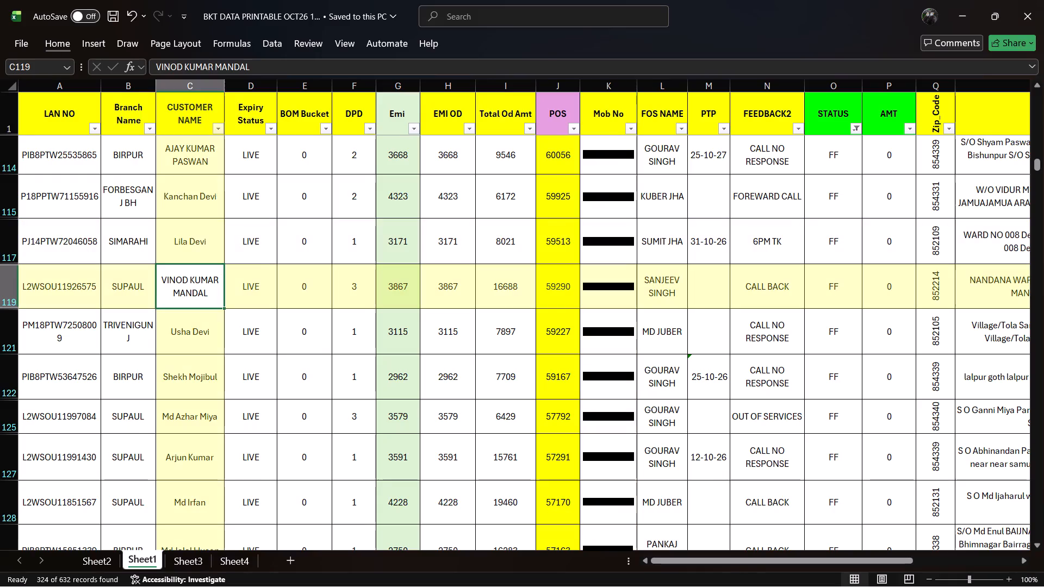
key("Right")
key("Right")
key("Right")
key("Right")
key("Right")
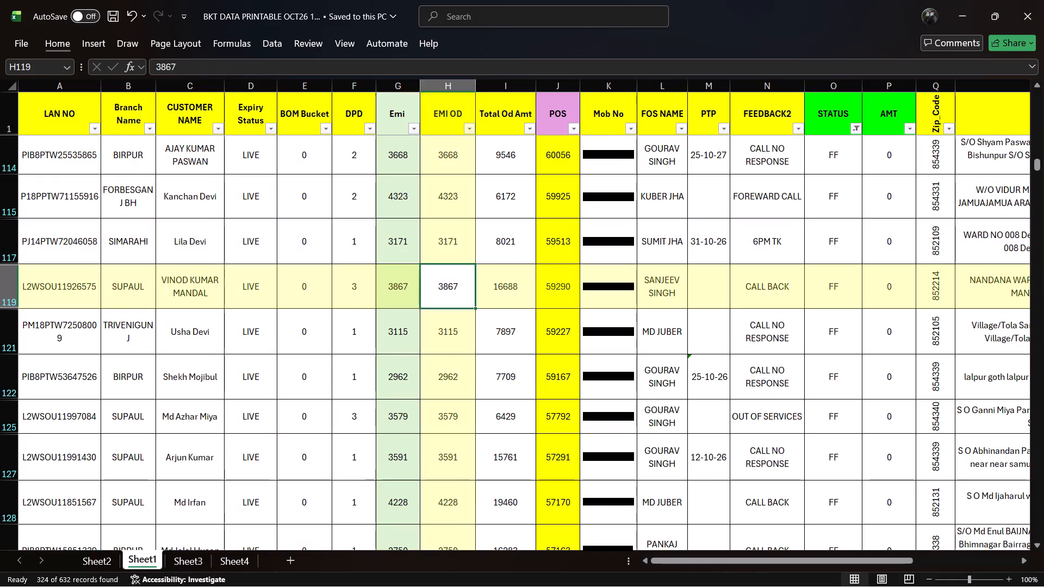
key("Right")
key("Right")
key("Right")
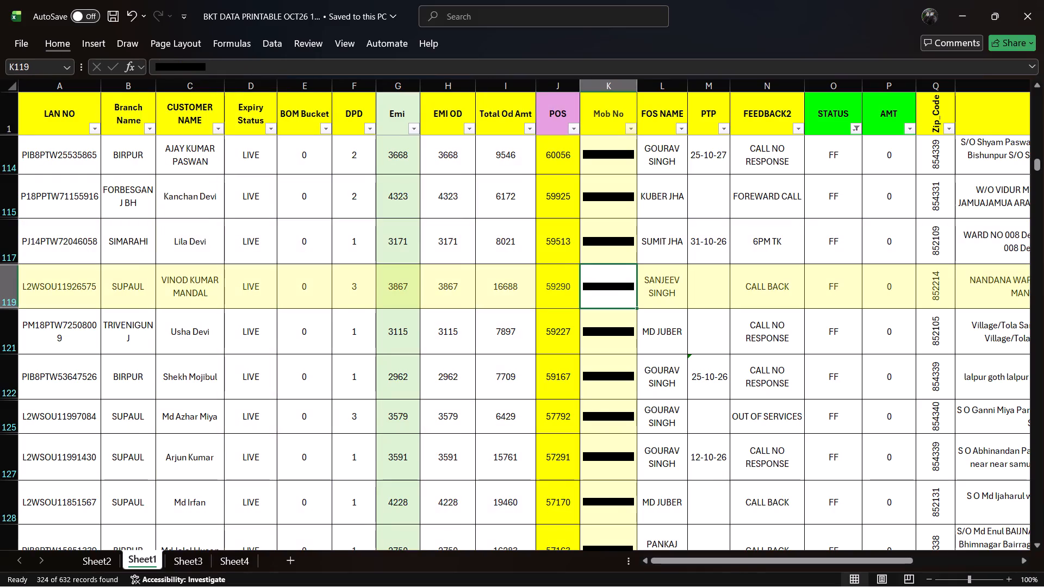
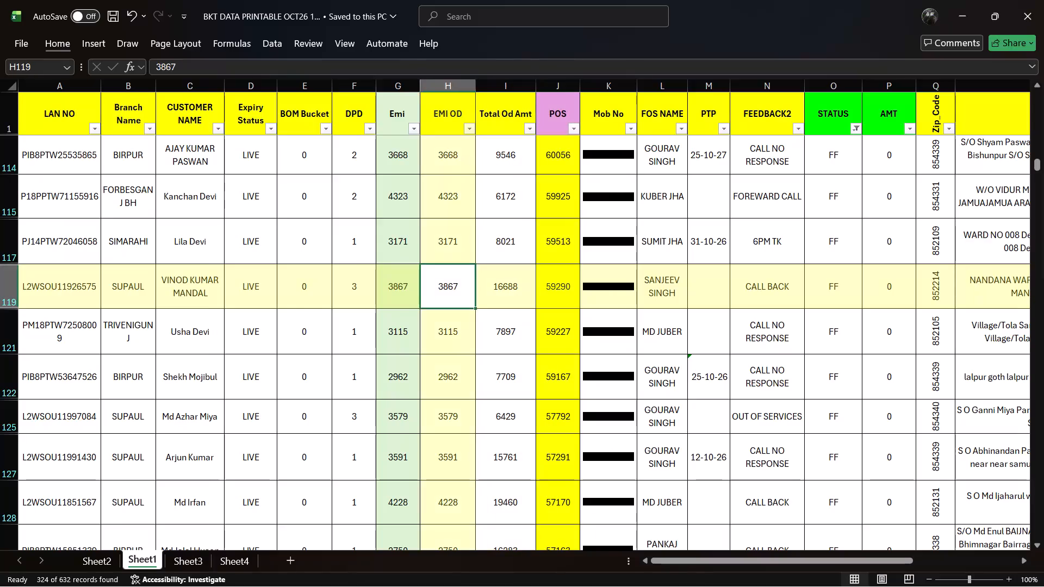
Copy the LAN number of the SUPAUL branch account in row 119.
key("Left")
key("Left")
key("Left")
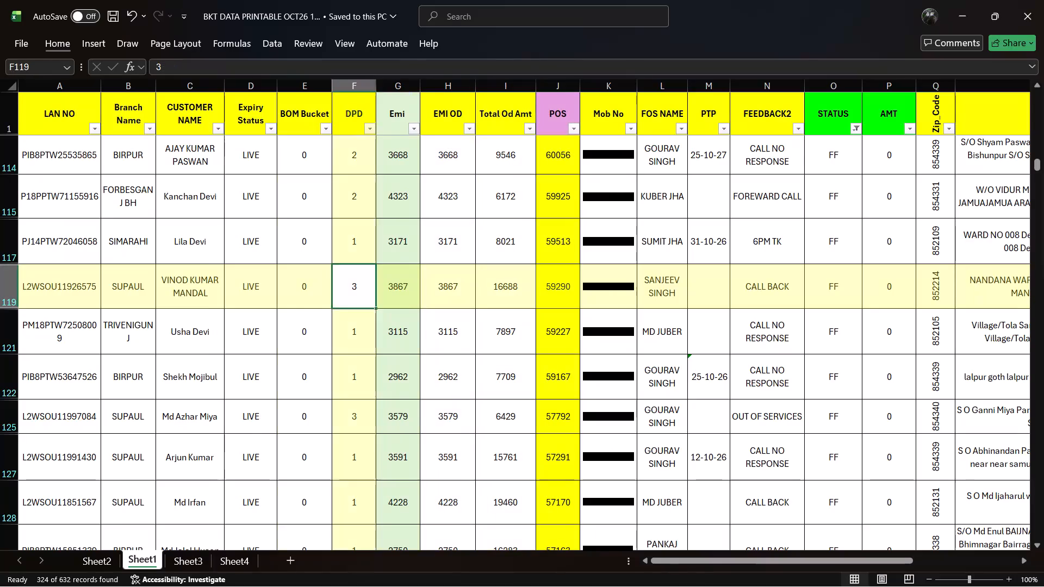
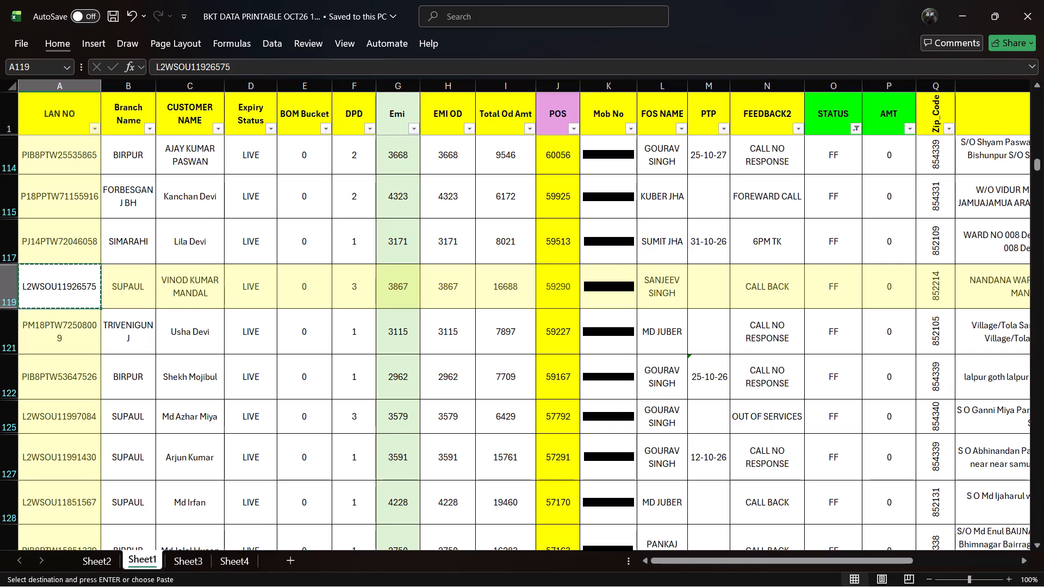
Set FEEDBACK2 of the SUPAUL account in row 119 to CALL NO RESPONSE.
key("Right")
key("Right")
key("Right")
key("Right")
key("Right")
key("Right")
key("Right")
key("Right")
key("Right")
key("Right")
key("Right")
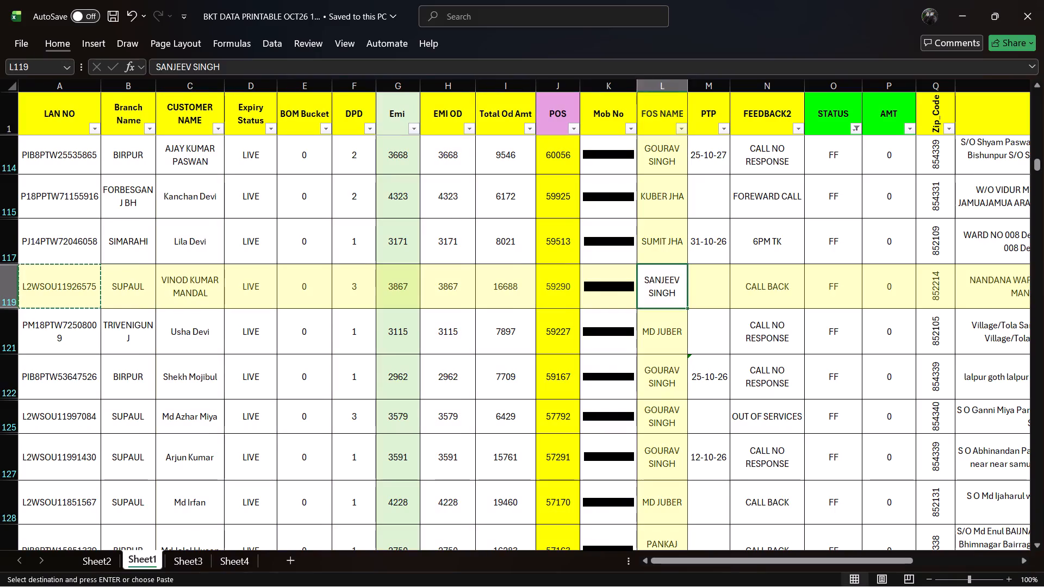
key("Right")
key("Right")
type("ca")
key("BackSpace")
key("BackSpace")
key("BackSpace")
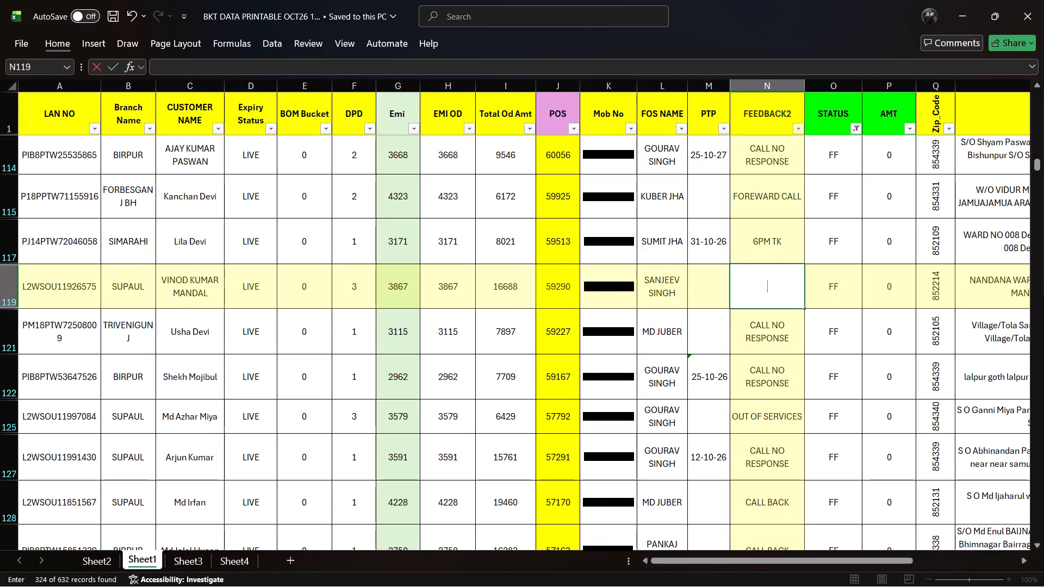
type("CALL NO R")
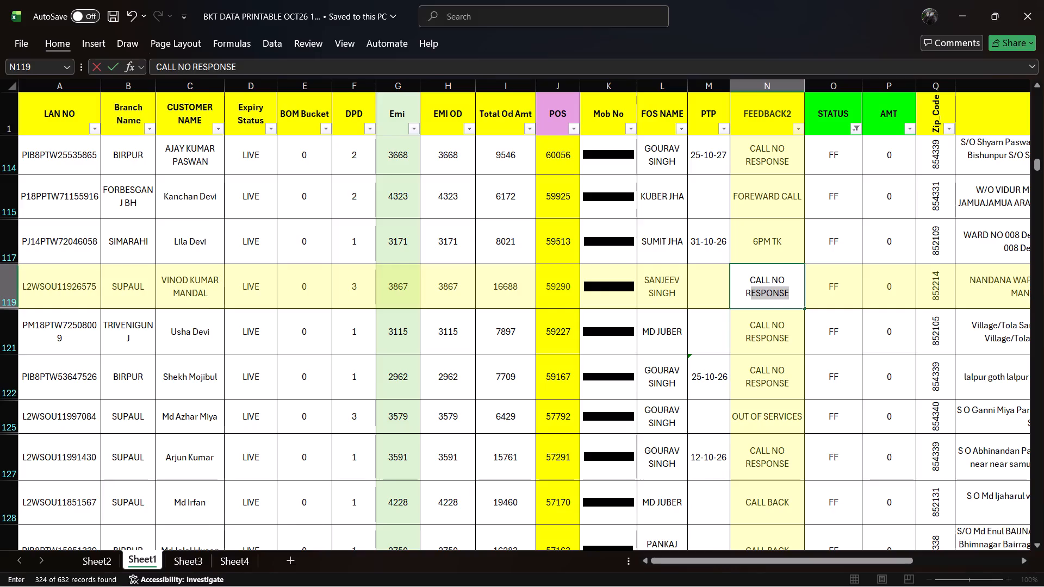
key("Down")
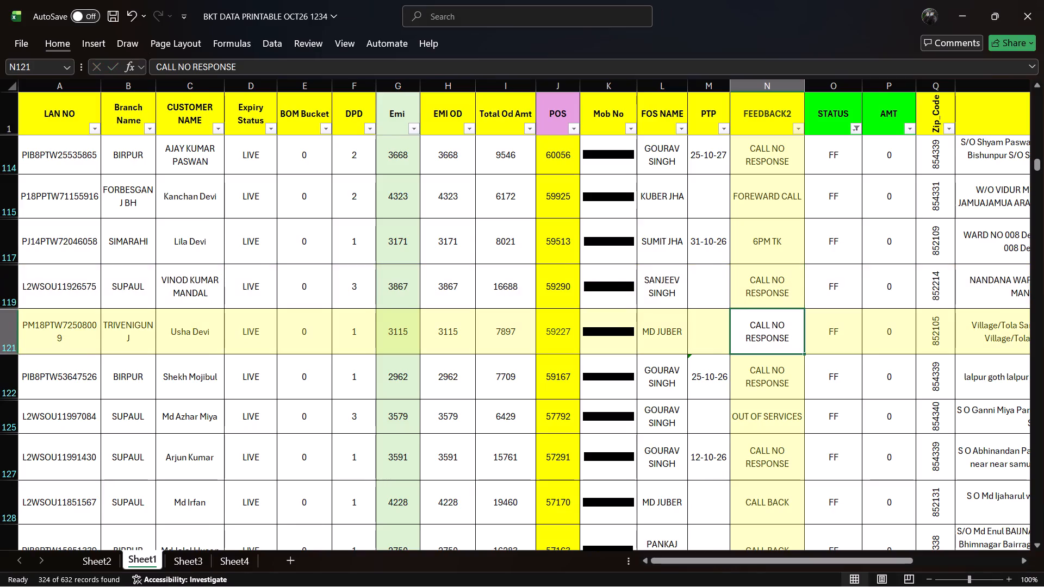
Fill the LAN NO cell of the TRIVENIGUNJ account in row 121 down from the cell above.
key("Left")
key("Left")
key("Left")
key("Left")
key("Left")
key("Left")
key("Left")
key("Left")
key("Left")
key("Left")
key("Left")
key("Left")
key("Left")
key("Left")
key("Left")
key("Left")
key("Left")
key("Left")
key("Left")
key("Left")
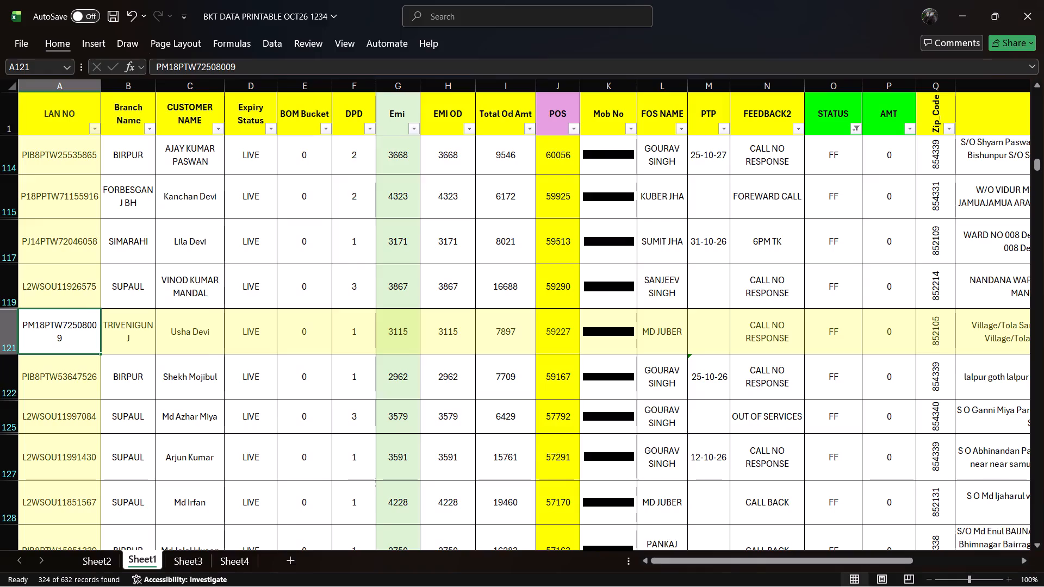
key("ctrl+d")
Copy the LAN number in row 121, search for it in the DMS agency portal in Chrome, and open the matching account.
key("ctrl+c")
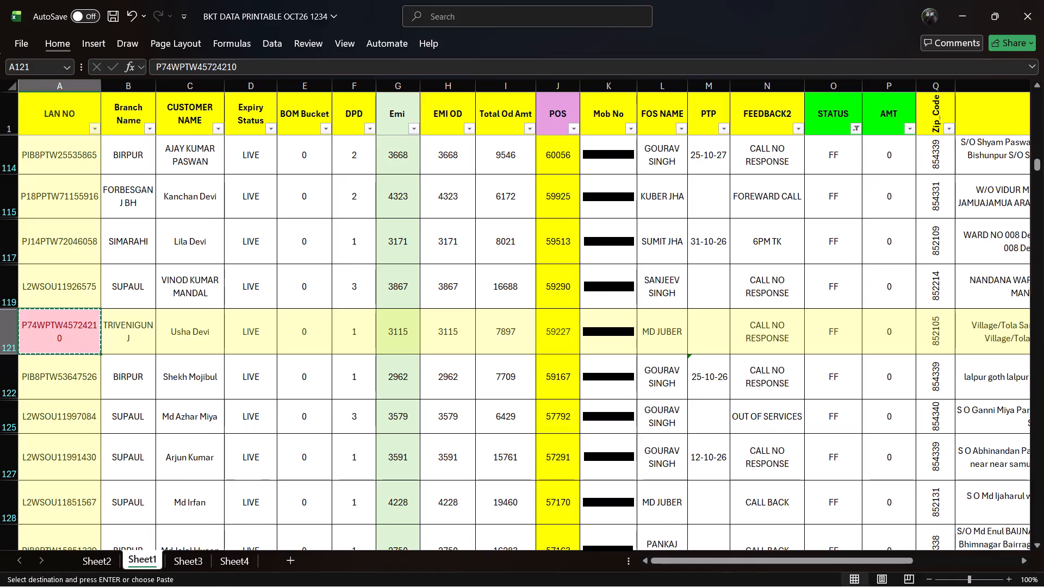
left_click(143, 340)
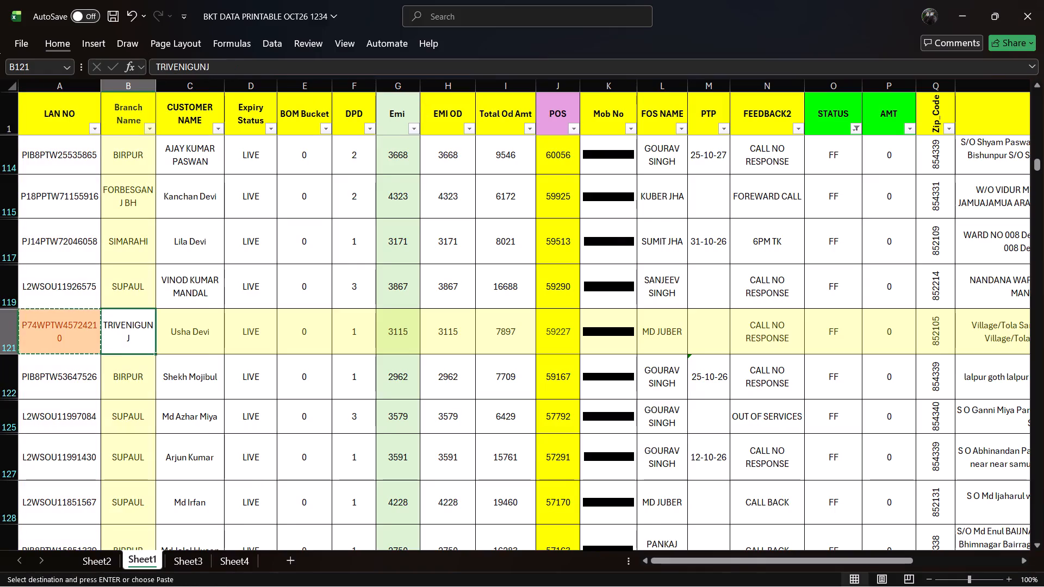
left_click(58, 333)
key("ctrl+c")
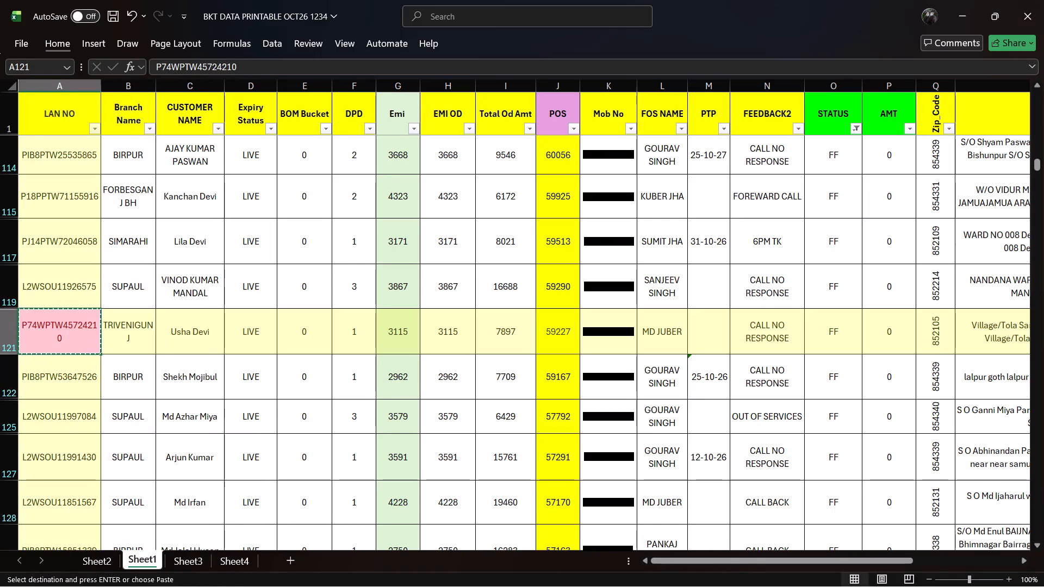
key("super+Tab")
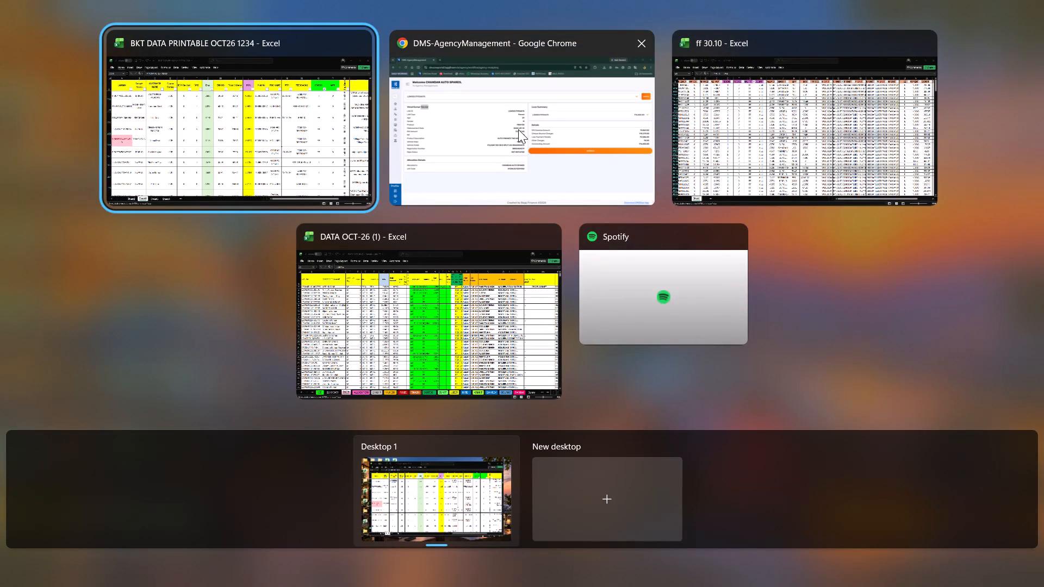
left_click(518, 129)
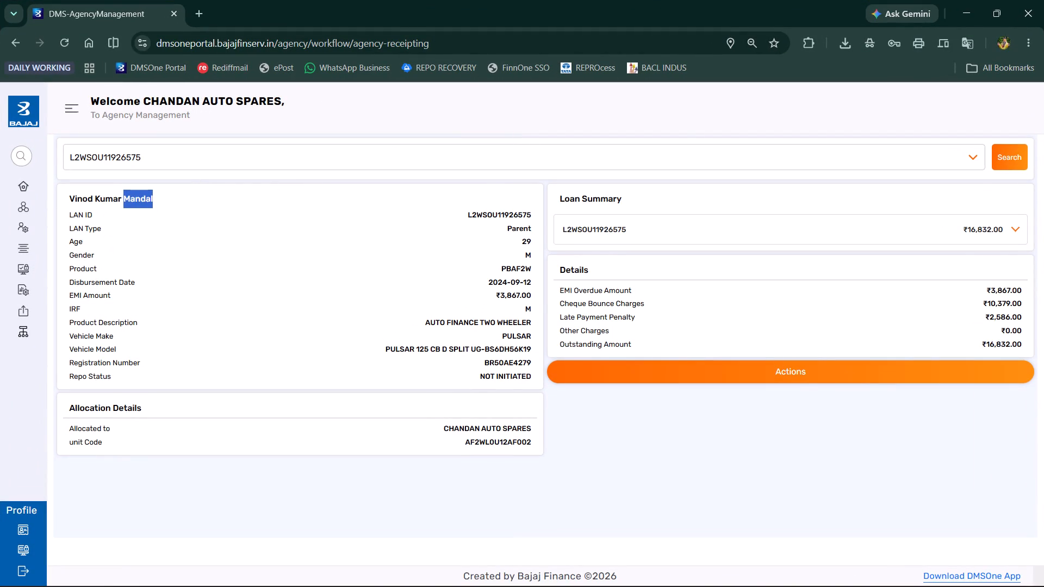
double_click(165, 150)
key("BackSpace")
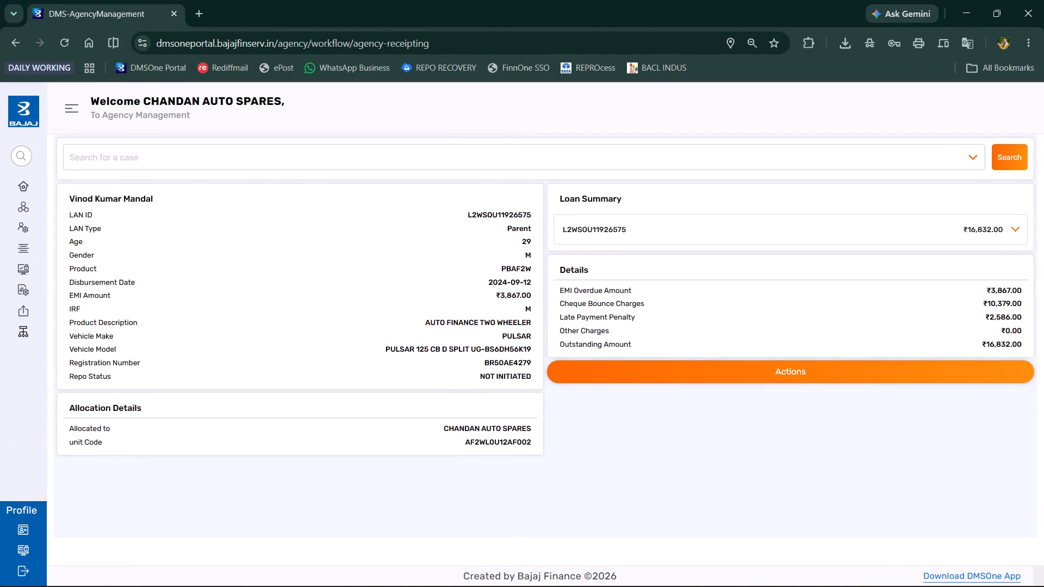
key("ctrl+v")
key("Return")
key("Return")
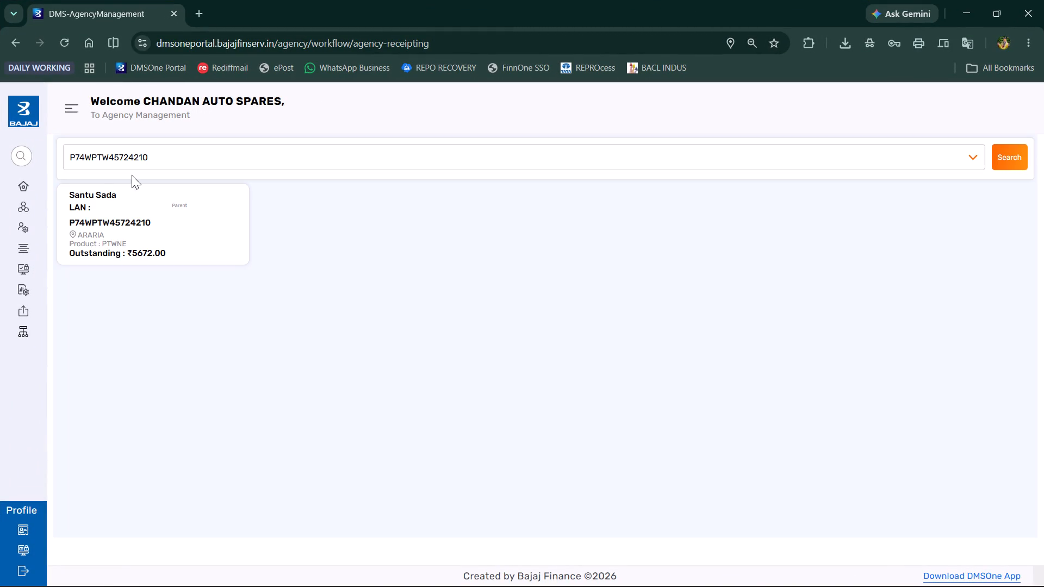
double_click(118, 226)
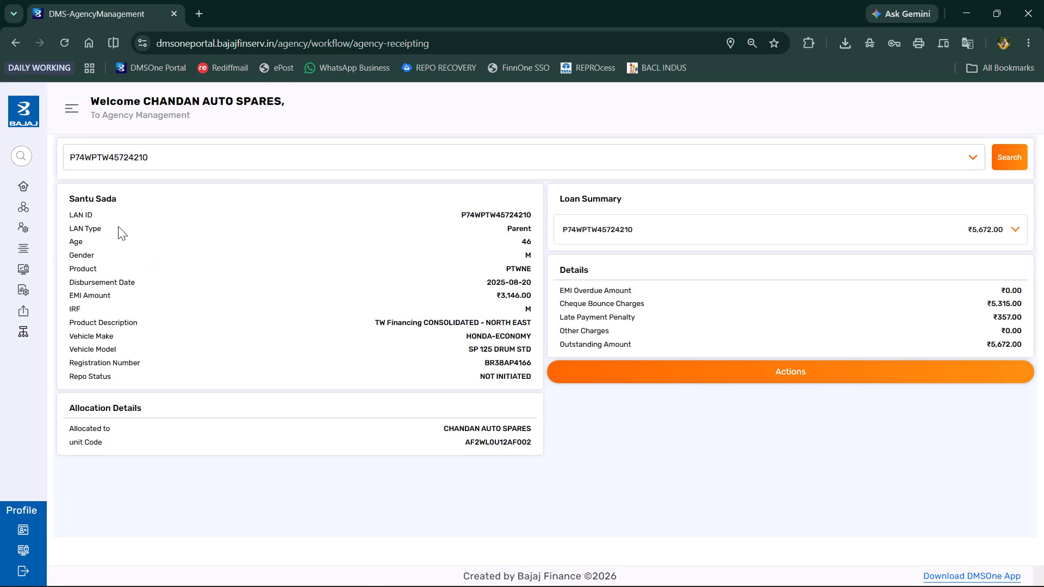
Recheck row 121 in the BKT workbook, copy its LAN number again, and repeat the portal search to reopen the matching account.
key("super+Tab")
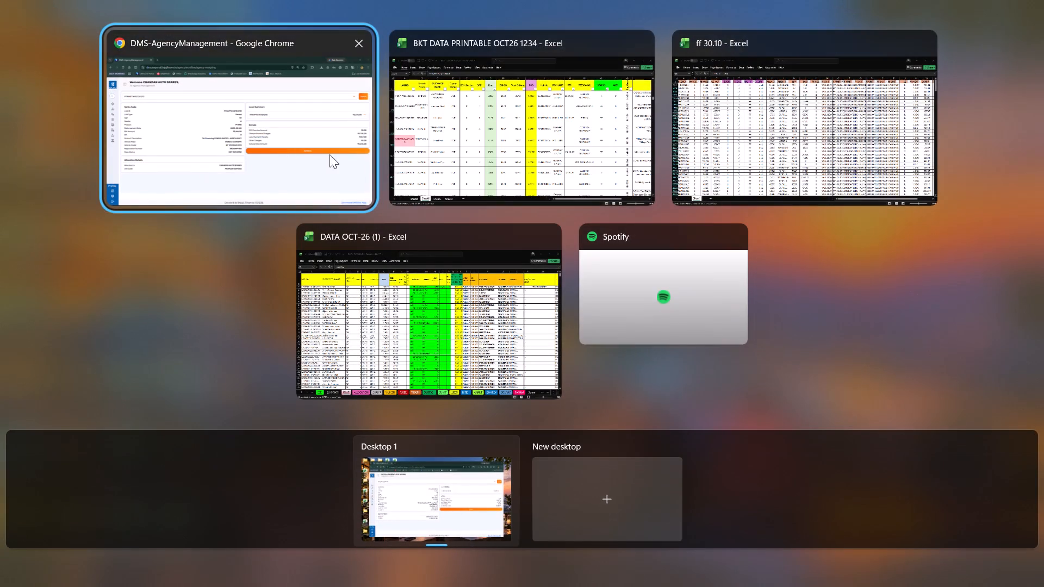
left_click(520, 154)
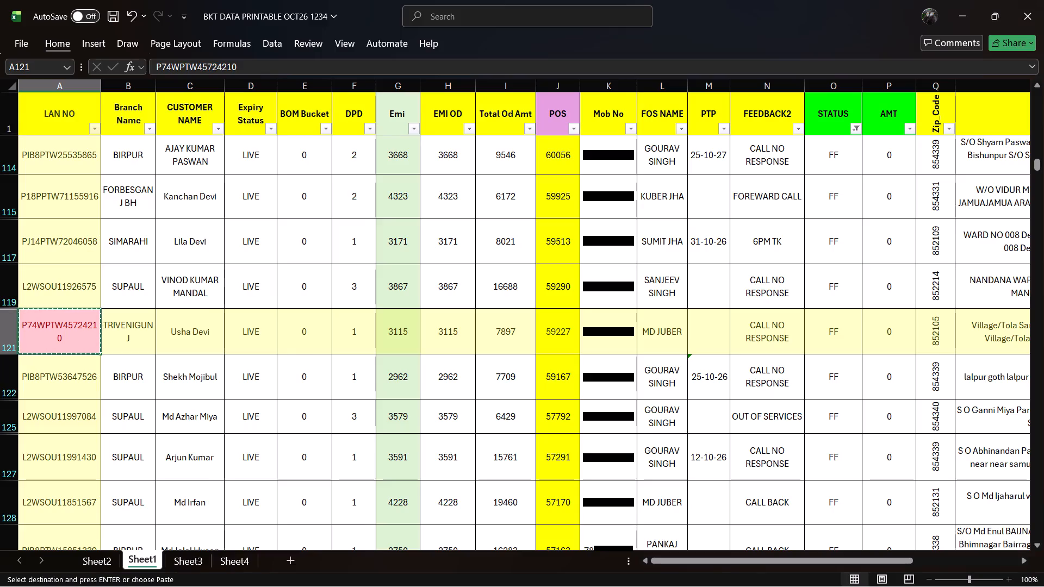
key("super+Tab")
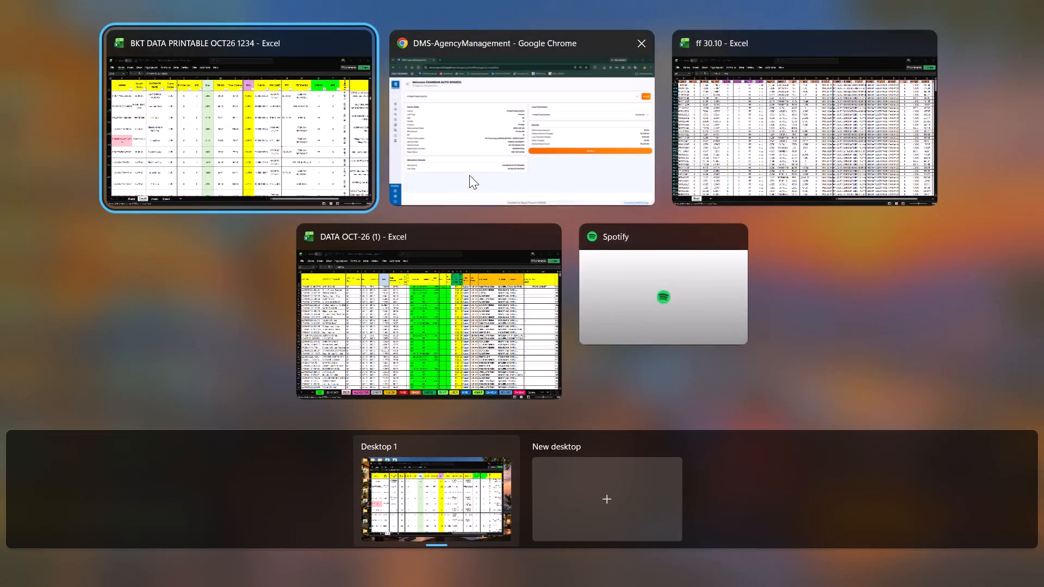
left_click(469, 175)
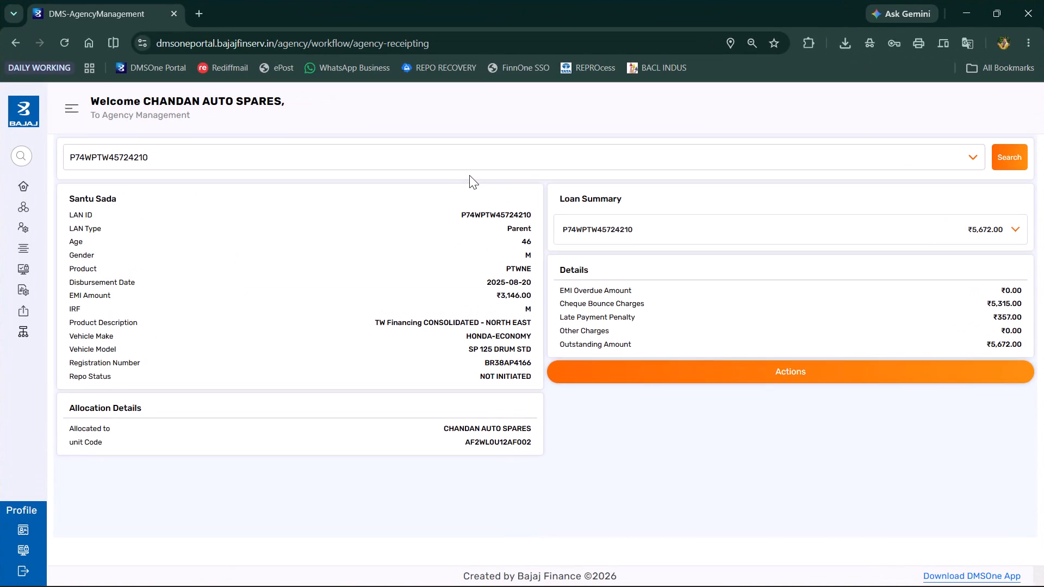
key("super+Tab")
left_click(500, 128)
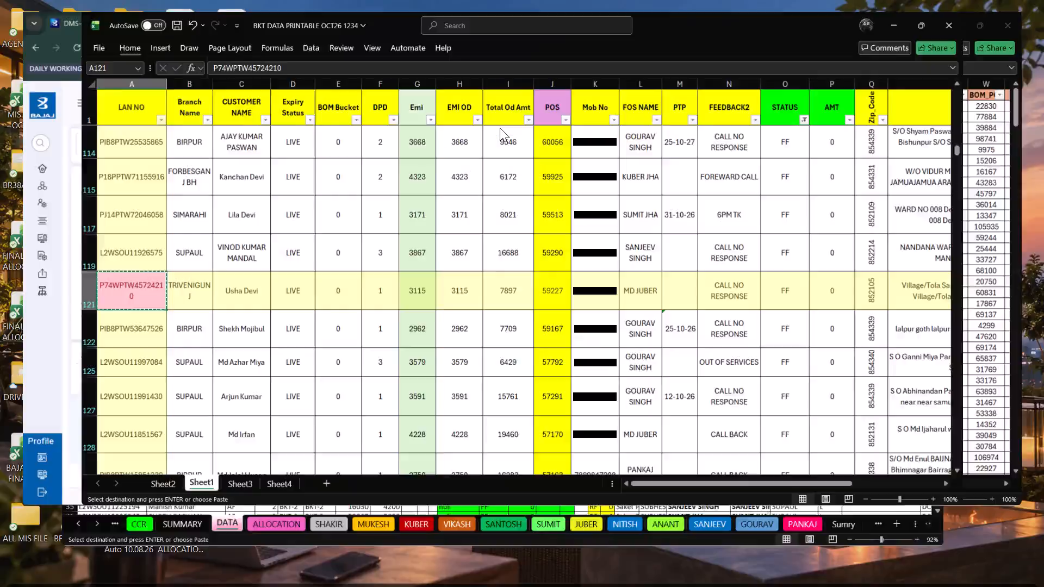
left_click(58, 328)
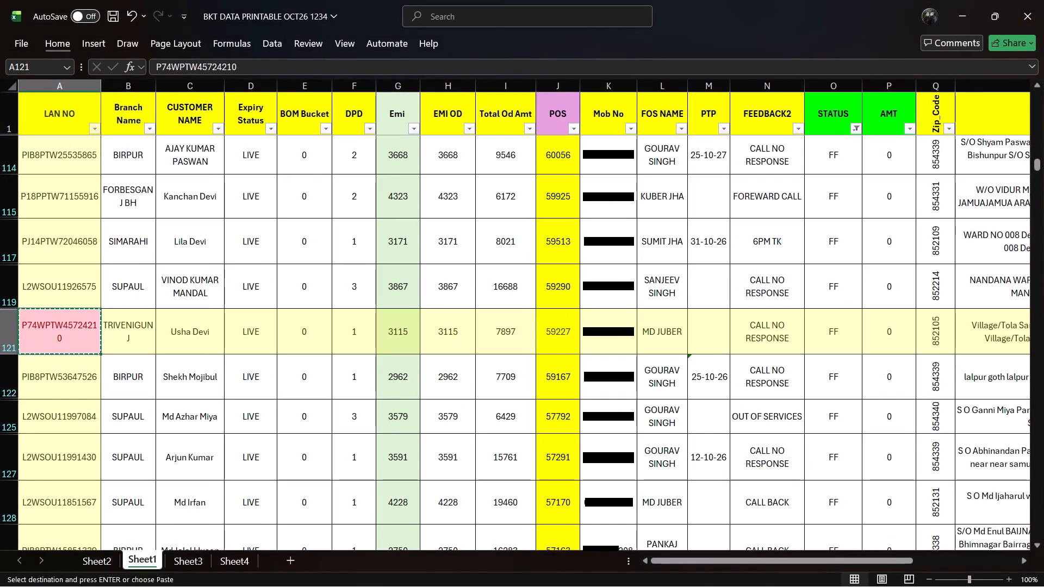
key("ctrl+c")
key("super+Tab")
left_click(468, 154)
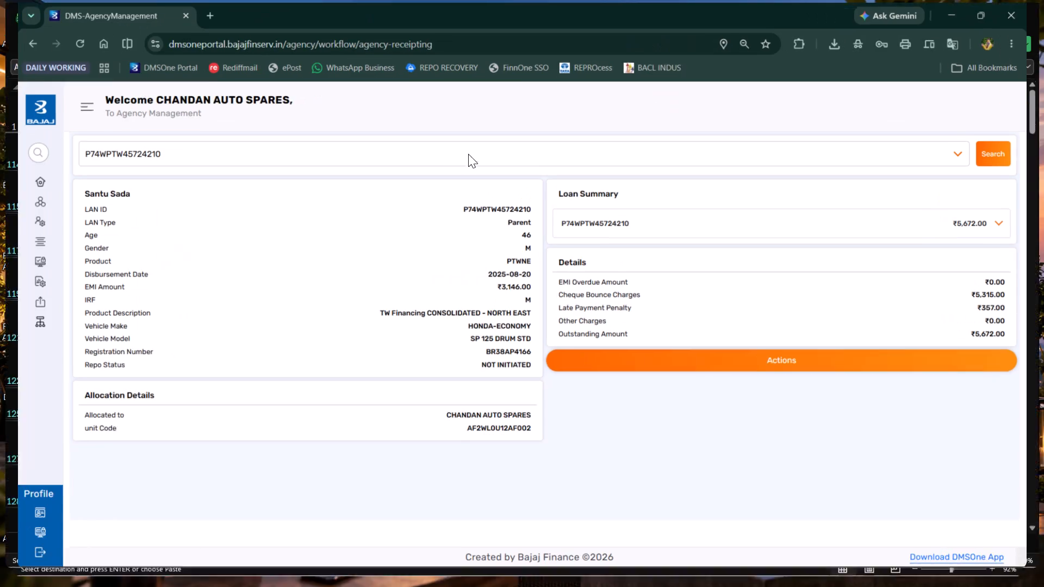
double_click(157, 156)
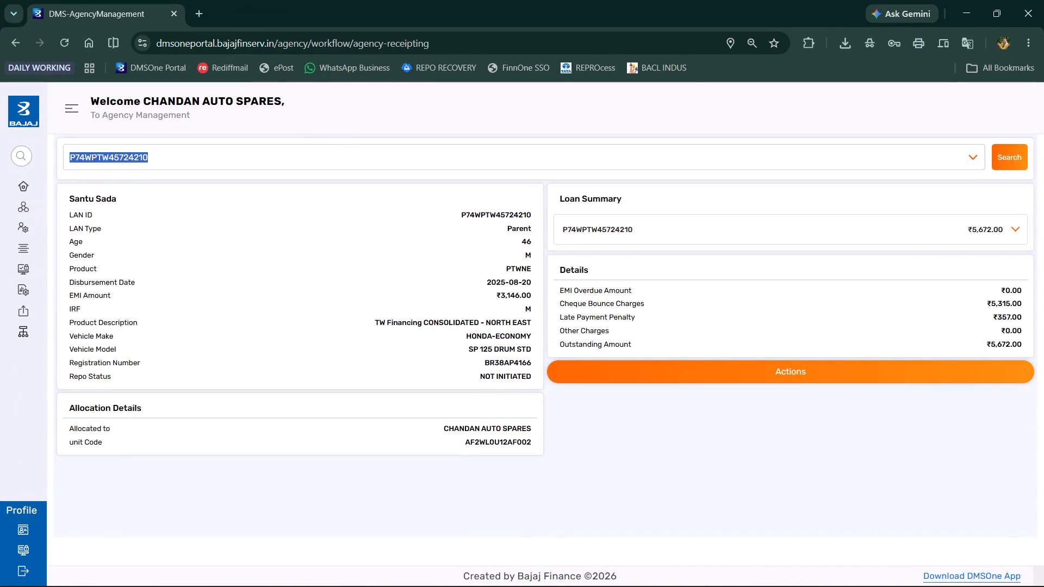
key("BackSpace")
key("ctrl+v")
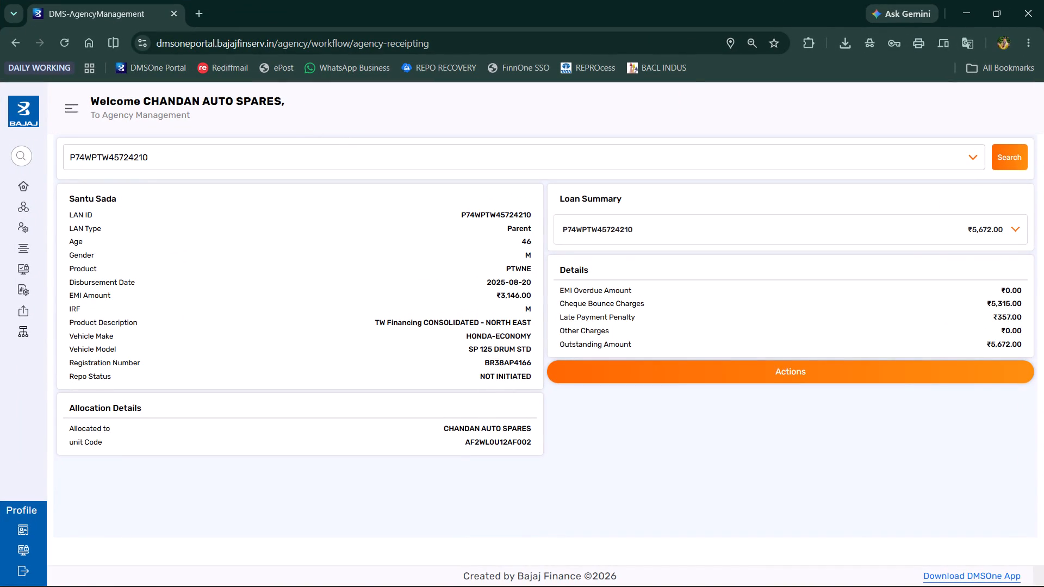
key("Return")
key("Return")
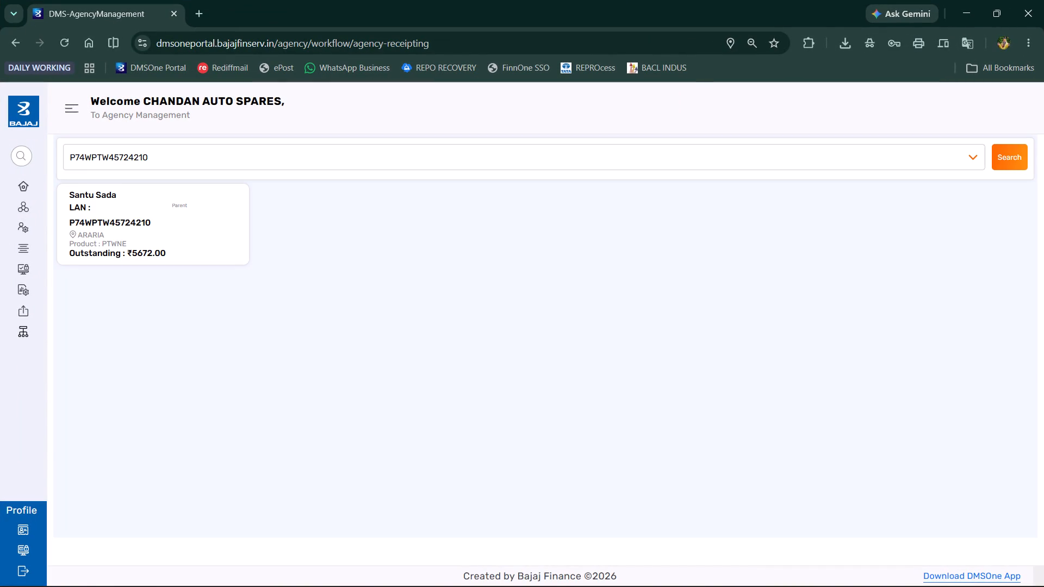
left_click(90, 220)
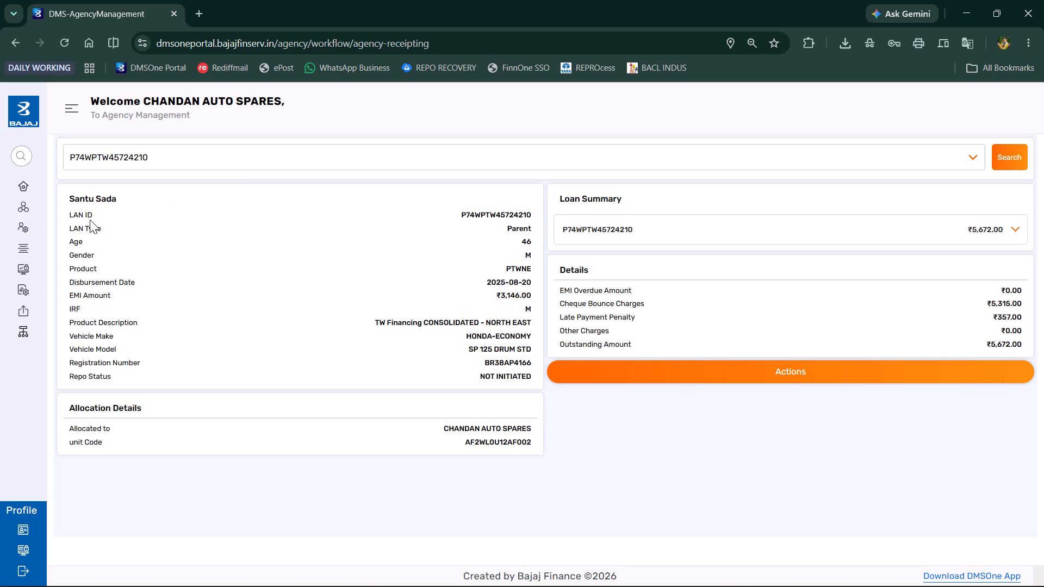
Copy the LAN number of the BIRPUR account in row 122 of the BKT workbook and open that account in the DMS portal.
key("super+Tab")
left_click(551, 119)
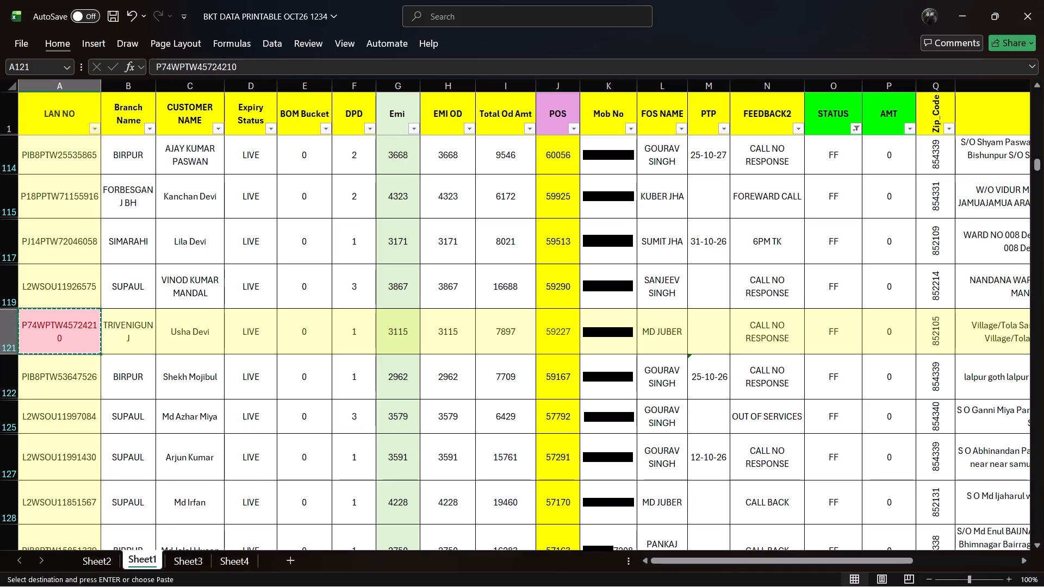
left_click(63, 376)
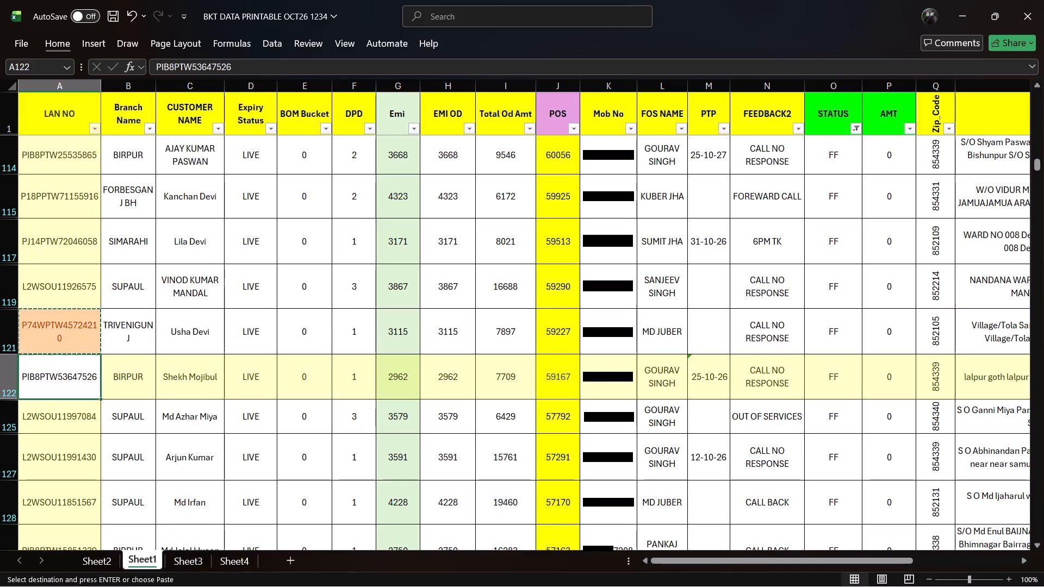
key("ctrl+c")
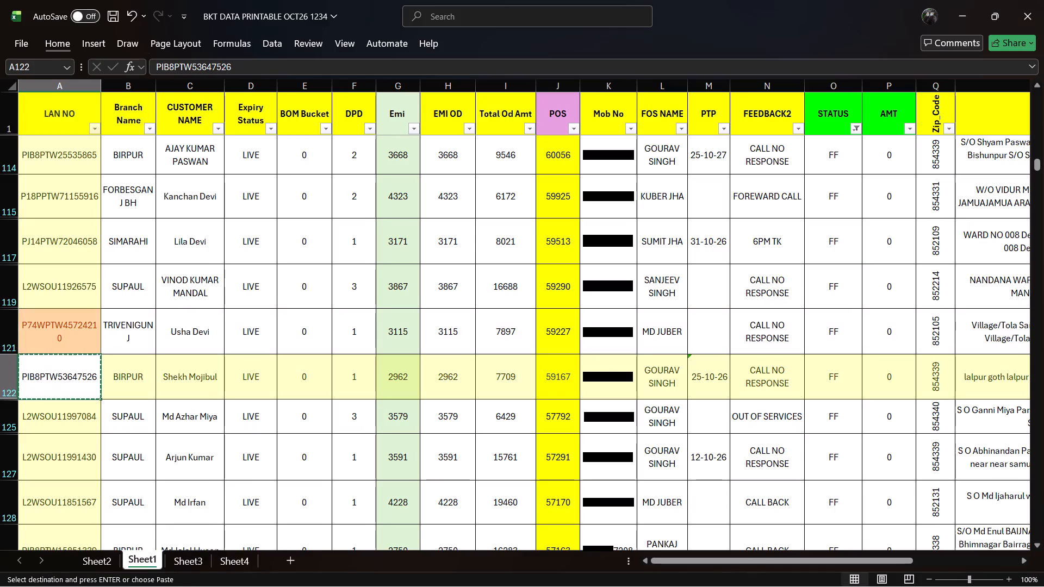
key("super+Tab")
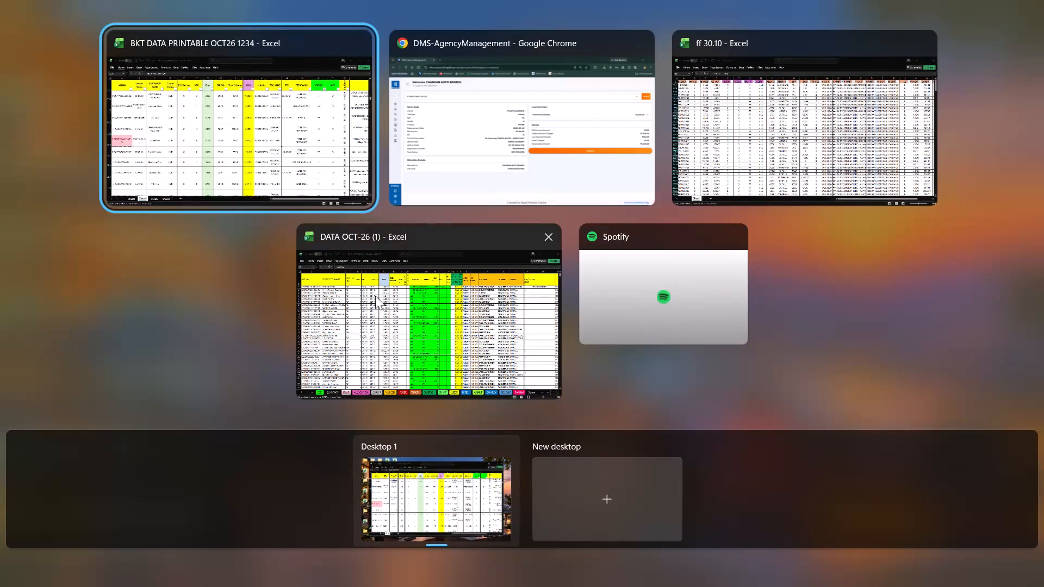
left_click(480, 190)
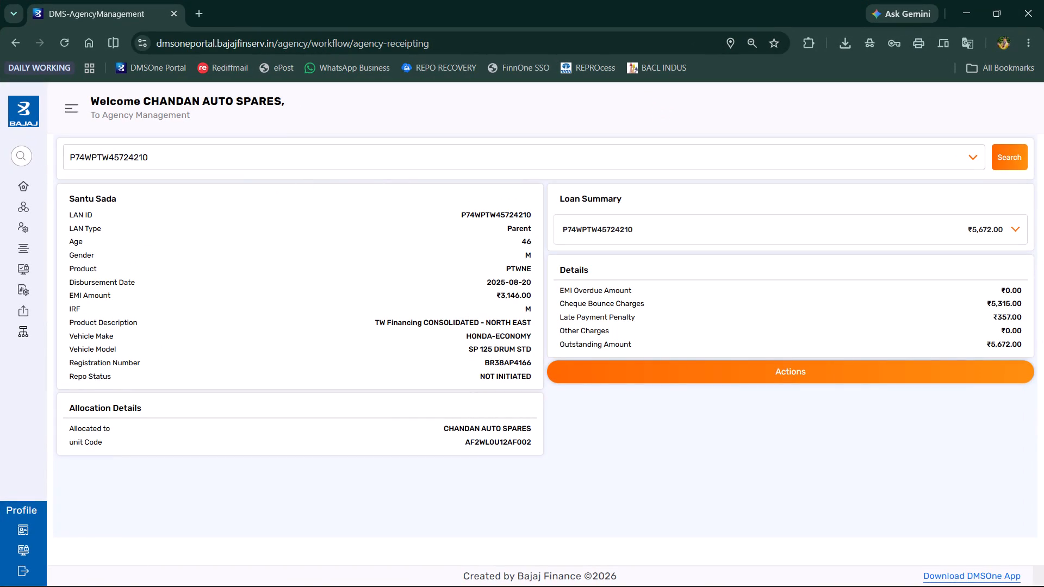
double_click(174, 153)
key("BackSpace")
key("ctrl+v")
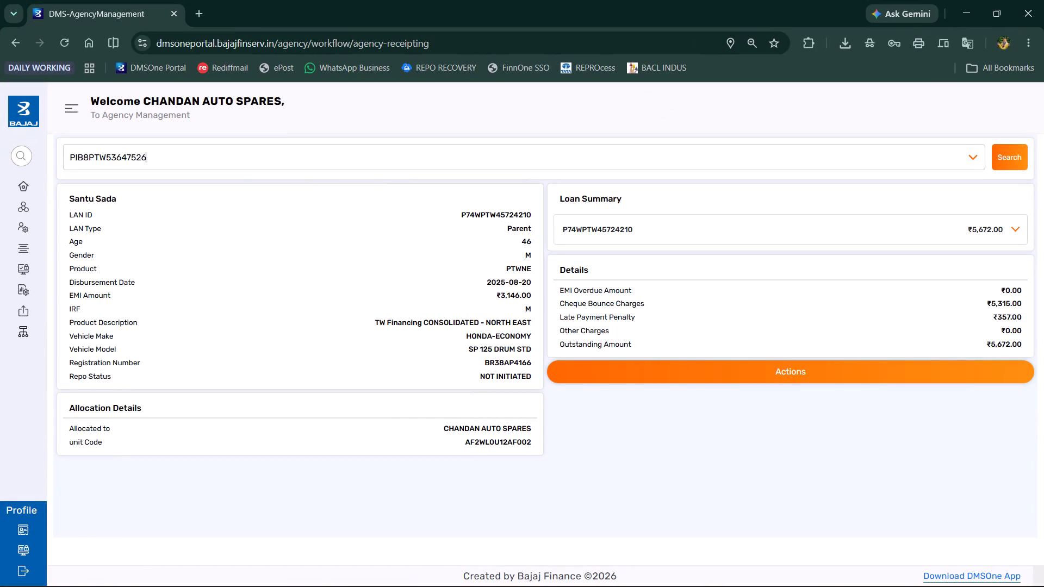
key("Return")
key("Return")
double_click(98, 221)
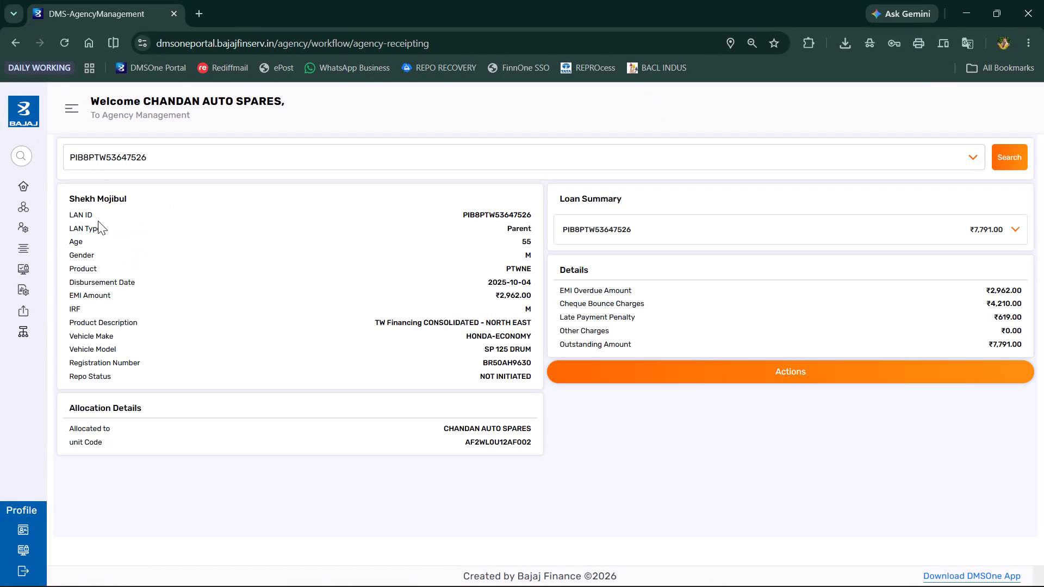
Return to the BKT workbook and go across the BIRPUR account in row 122 to its mobile number.
key("super+Tab")
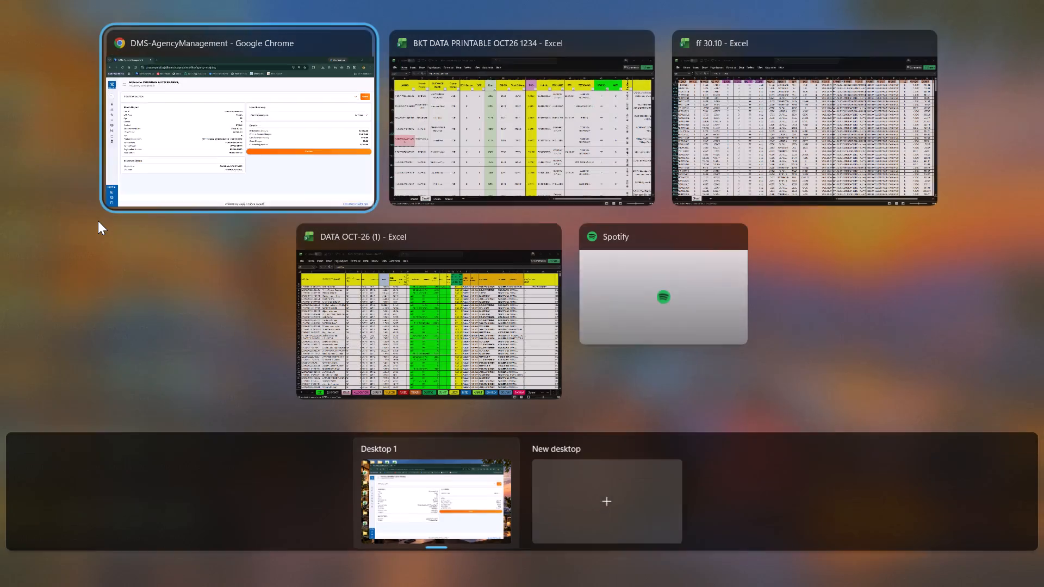
left_click(502, 101)
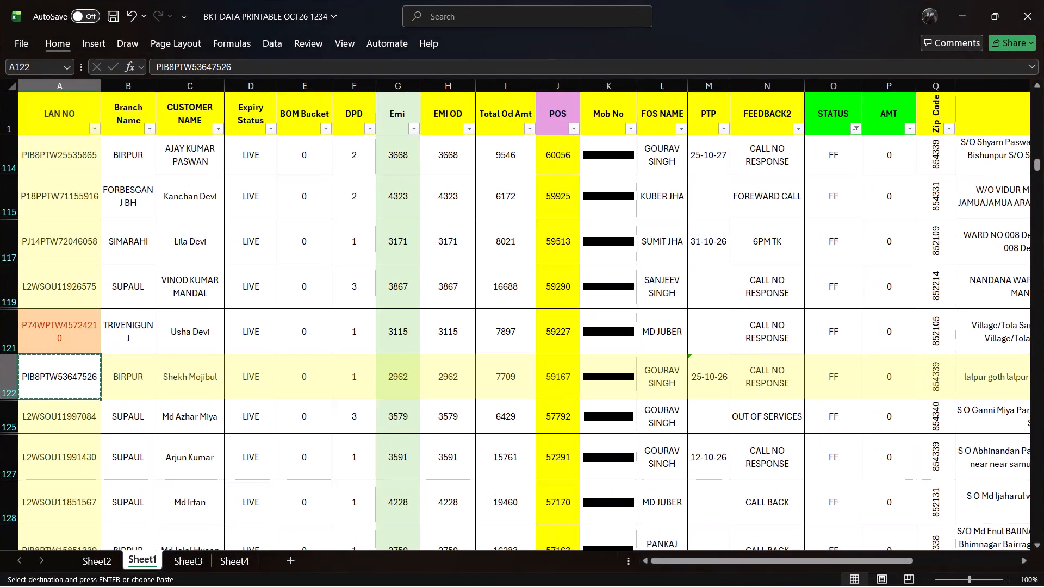
key("Right")
key("Right")
key("Right")
key("Right")
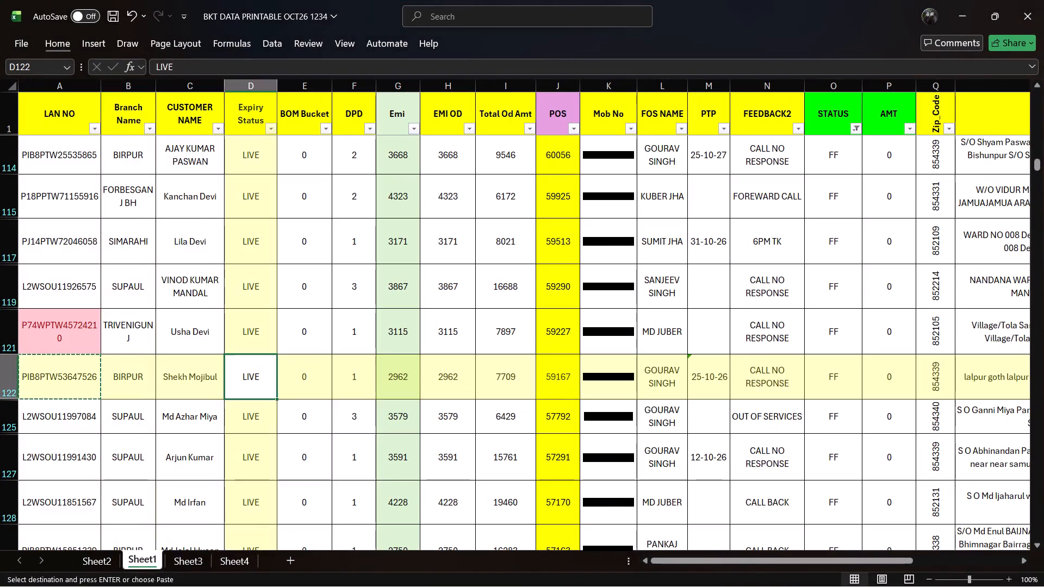
key("Right")
key("Right")
key("Right")
key("Right")
key("Right")
key("Right")
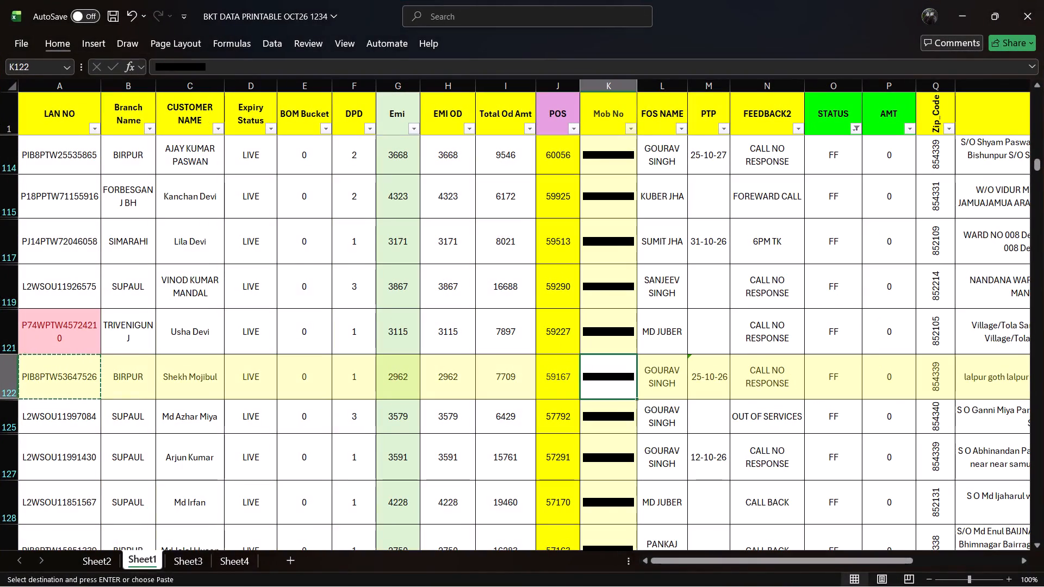
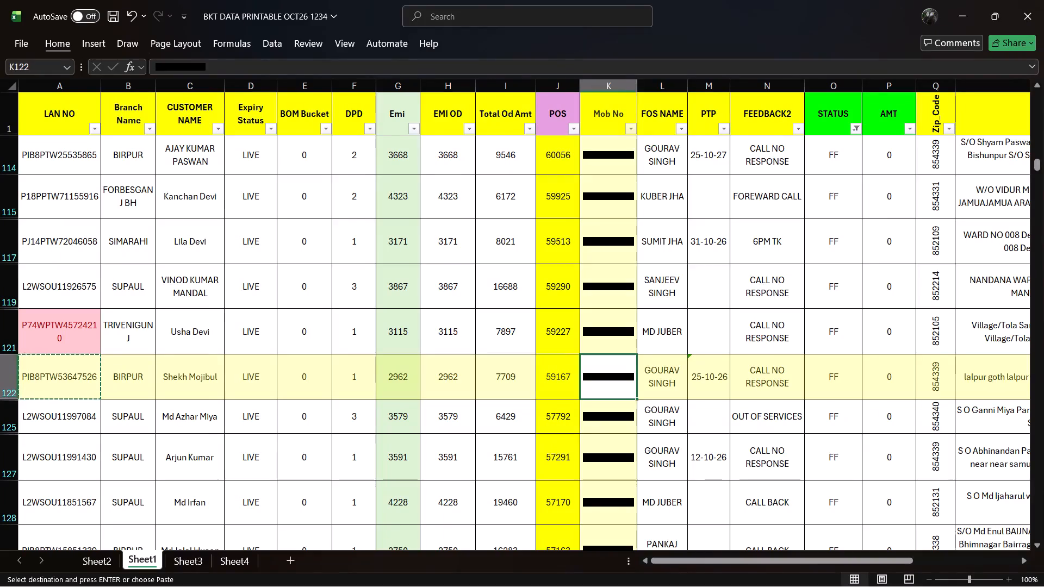
Copy the LAN number of the SUPAUL account in row 125 of the BKT workbook and open that account in the DMS portal.
key("Right")
key("Down")
key("Left")
key("Left")
key("Left")
key("Left")
key("Left")
key("Left")
key("Left")
key("Left")
key("Left")
key("Left")
key("Left")
key("Left")
key("Left")
key("Left")
key("Left")
key("Left")
key("Left")
key("Left")
key("Left")
key("Left")
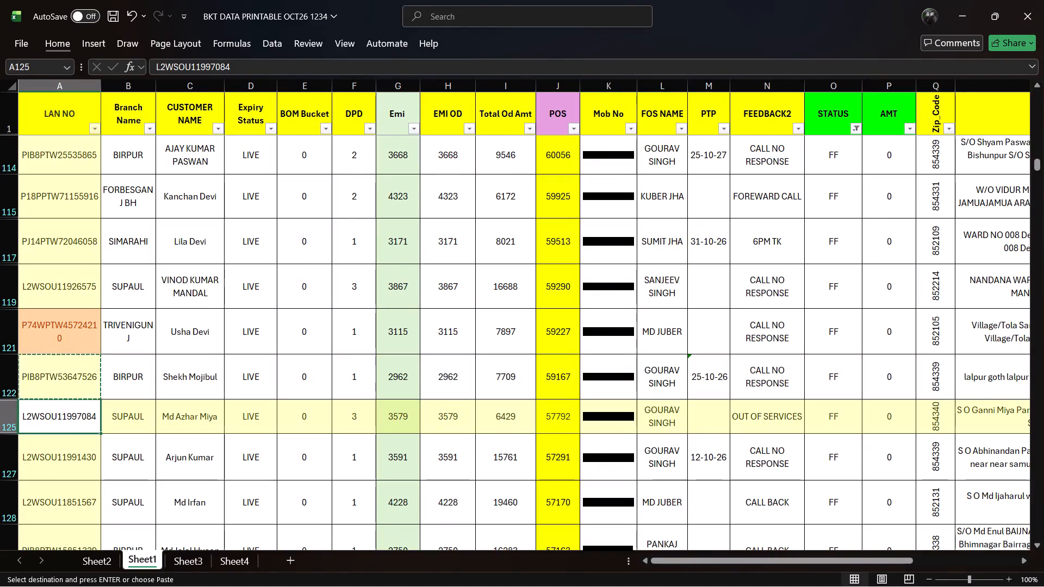
key("ctrl+c")
key("super+Tab")
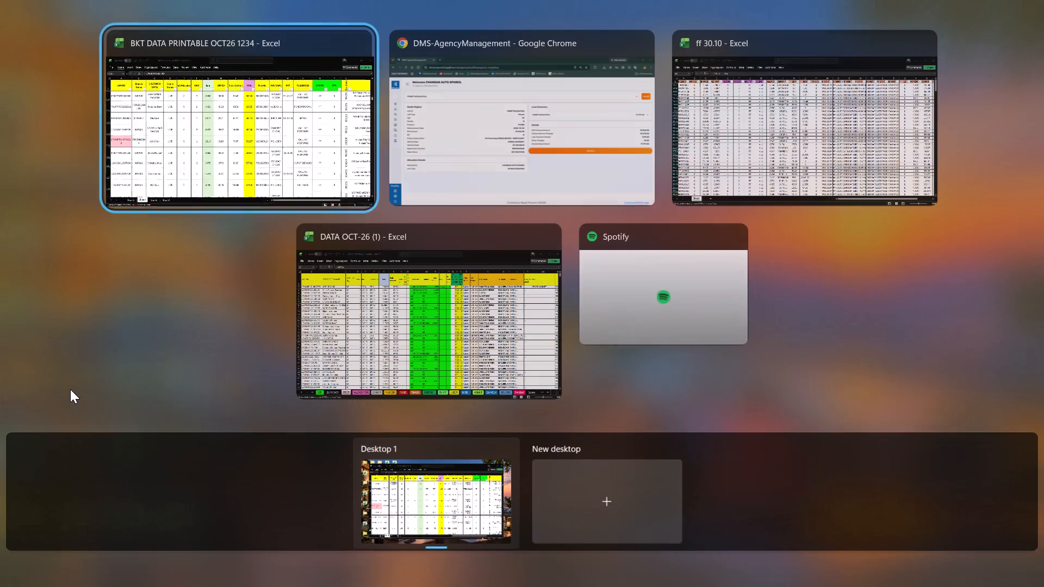
left_click(562, 185)
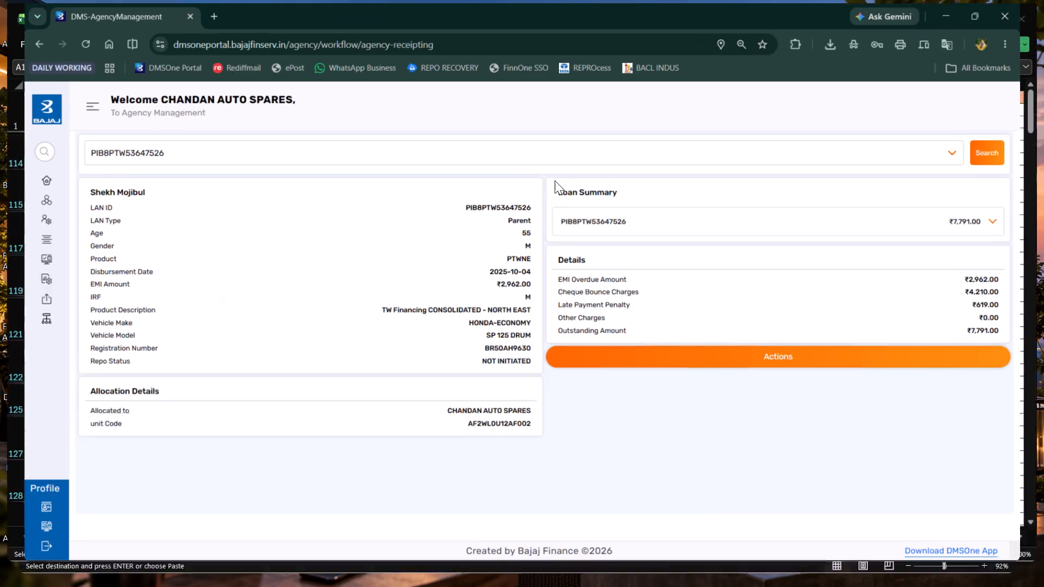
double_click(159, 158)
key("BackSpace")
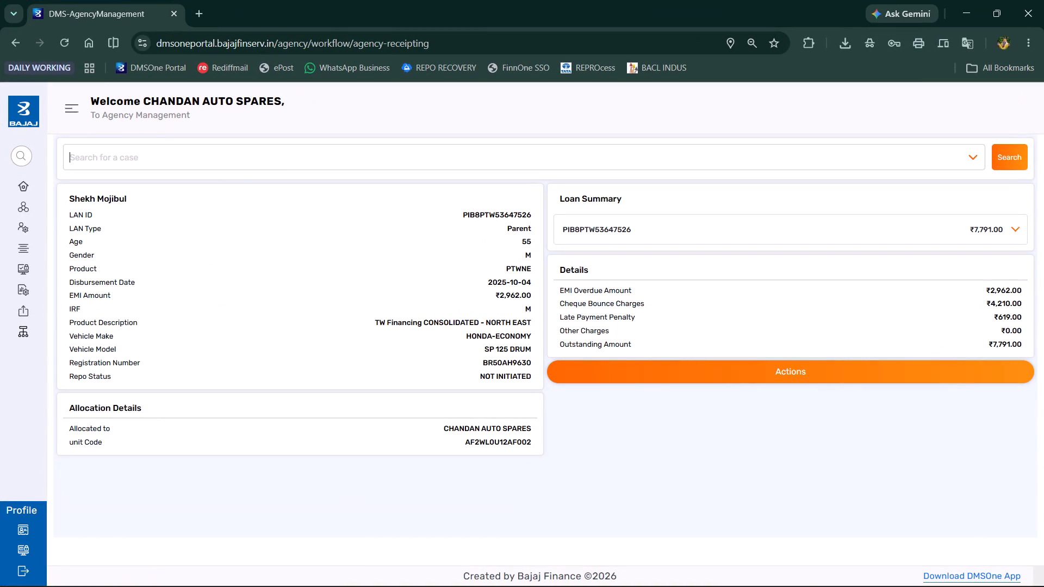
key("ctrl+v")
key("Return")
key("Return")
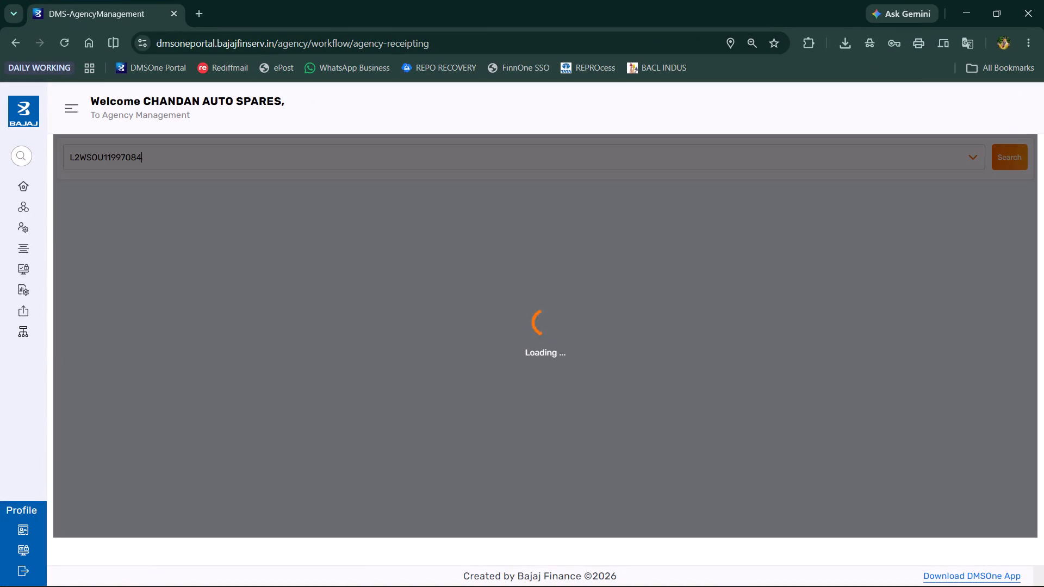
double_click(224, 208)
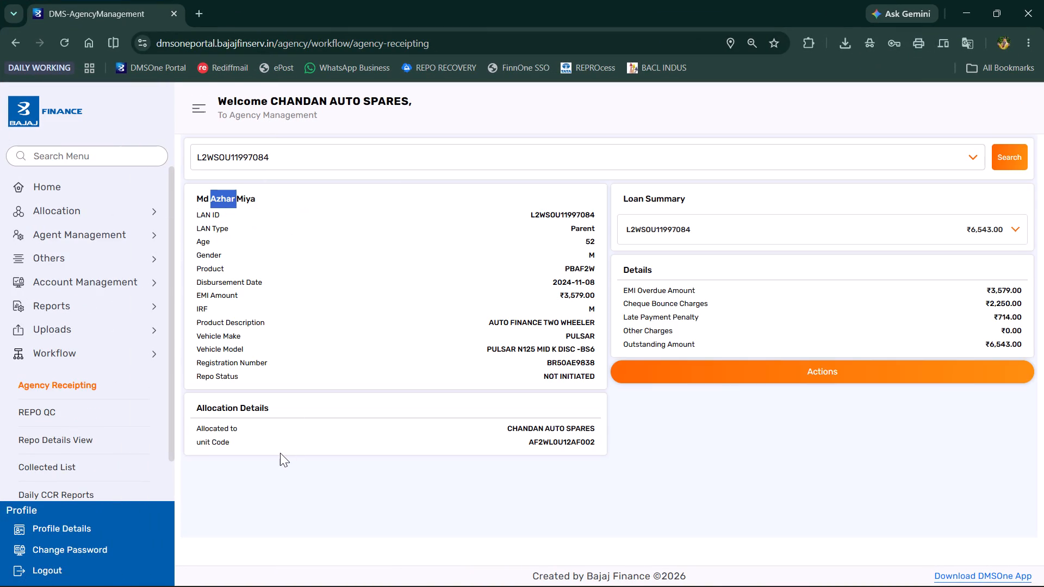
Return to the BKT workbook and go across the SUPAUL account in row 125 to check its mobile number and FOS name.
key("super+Tab")
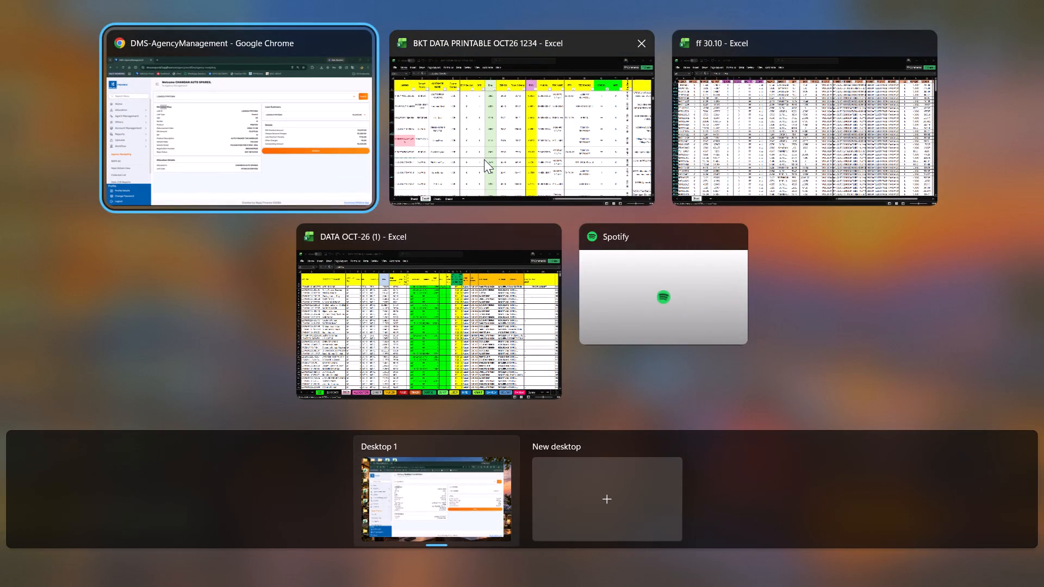
left_click(484, 159)
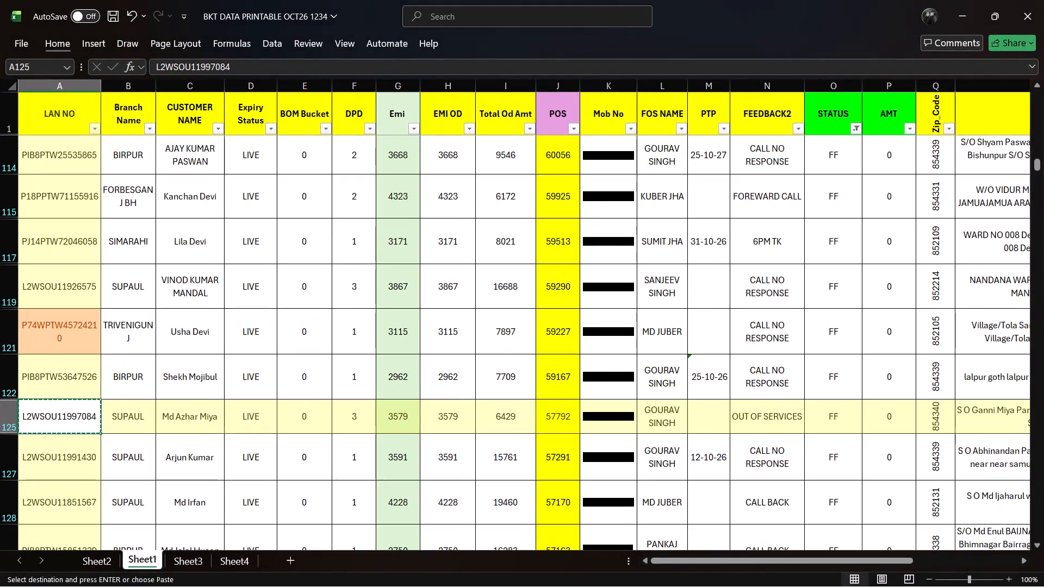
key("Right")
key("Right")
key("Right")
key("Right")
key("Right")
key("Right")
key("Right")
key("Right")
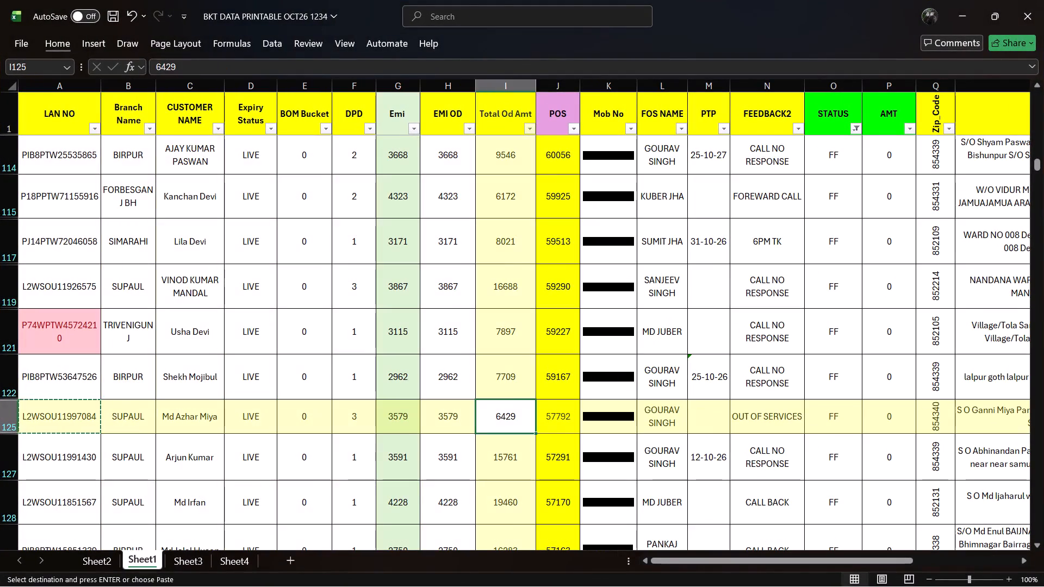
key("Right")
key("Right")
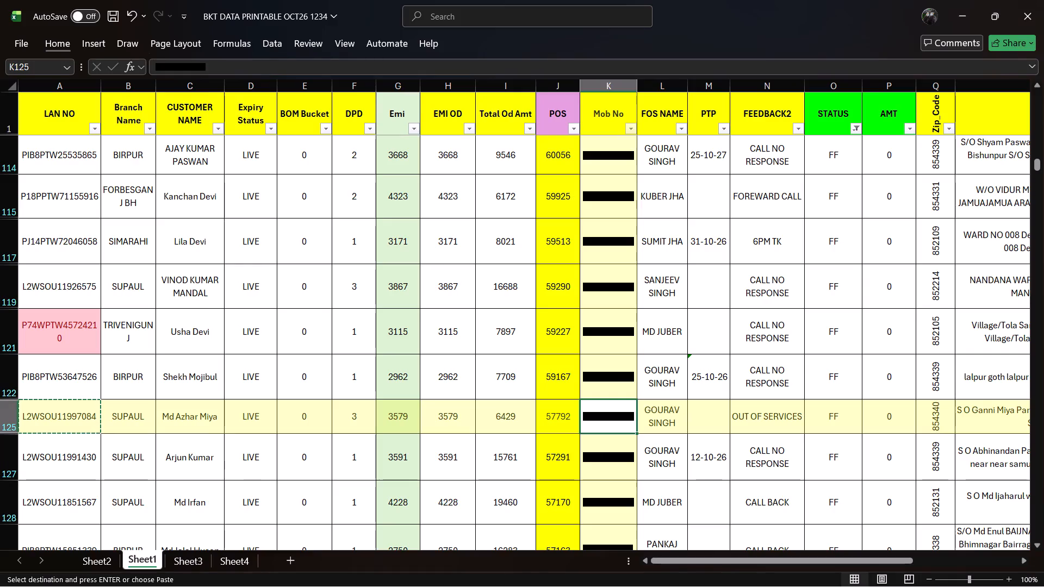
key("Right")
key("Right")
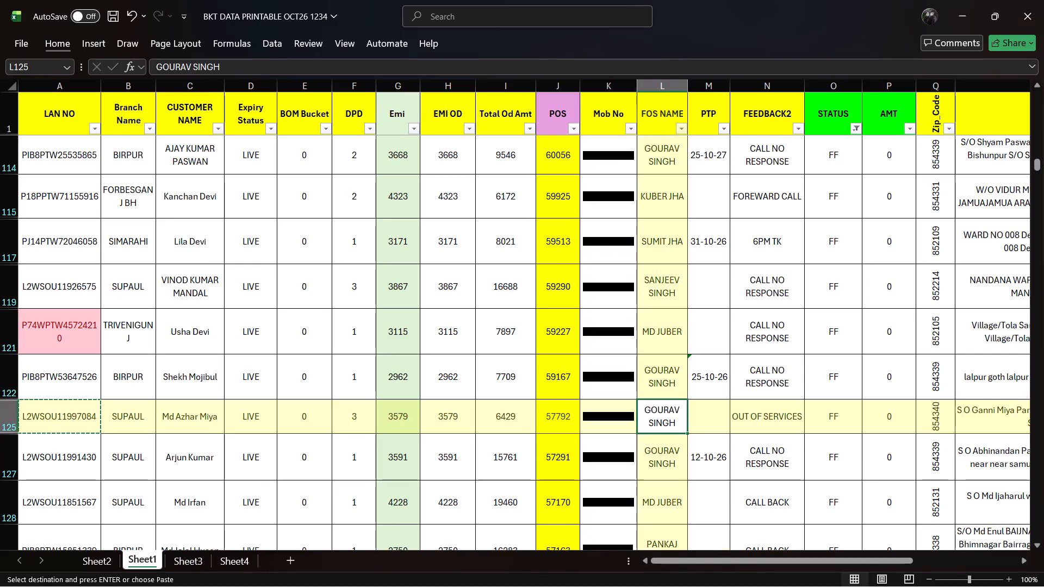
Copy the LAN number of the SUPAUL account in row 127 of the BKT workbook and open that account in the DMS portal.
key("Down")
key("Left")
key("Left")
key("Left")
key("Left")
key("Left")
key("Left")
key("Left")
key("Left")
key("Left")
key("Left")
key("Left")
key("Left")
key("Left")
key("Left")
key("Left")
key("Left")
key("Left")
key("Left")
key("Left")
key("Left")
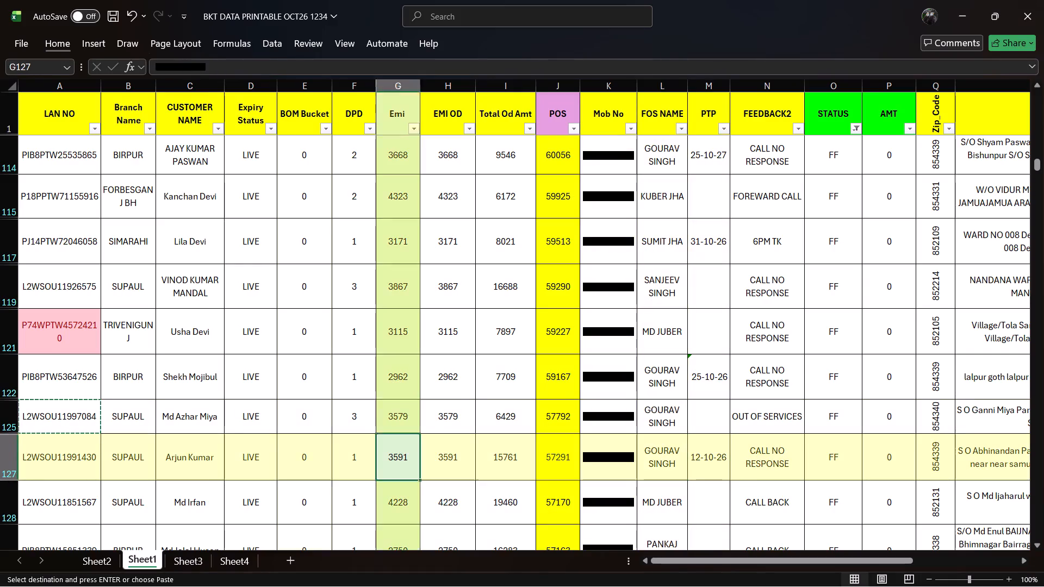
key("ctrl+c")
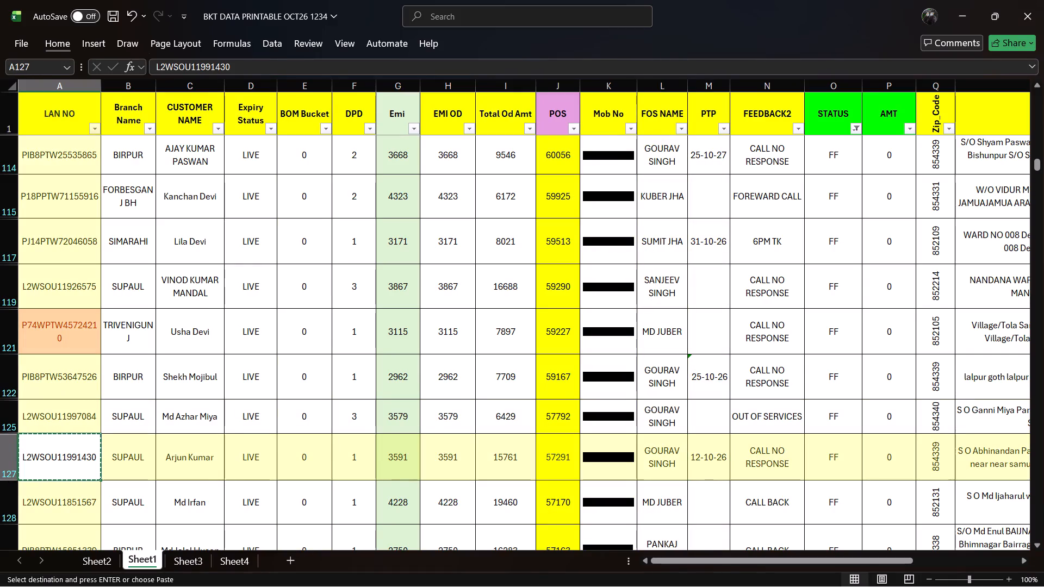
key("super+Tab")
left_click(482, 177)
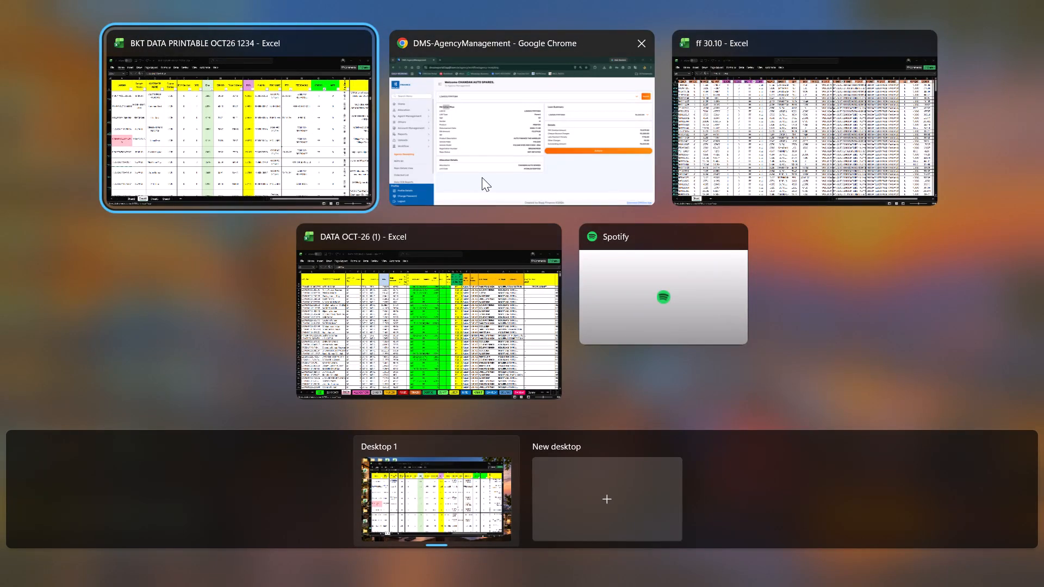
left_click(270, 163)
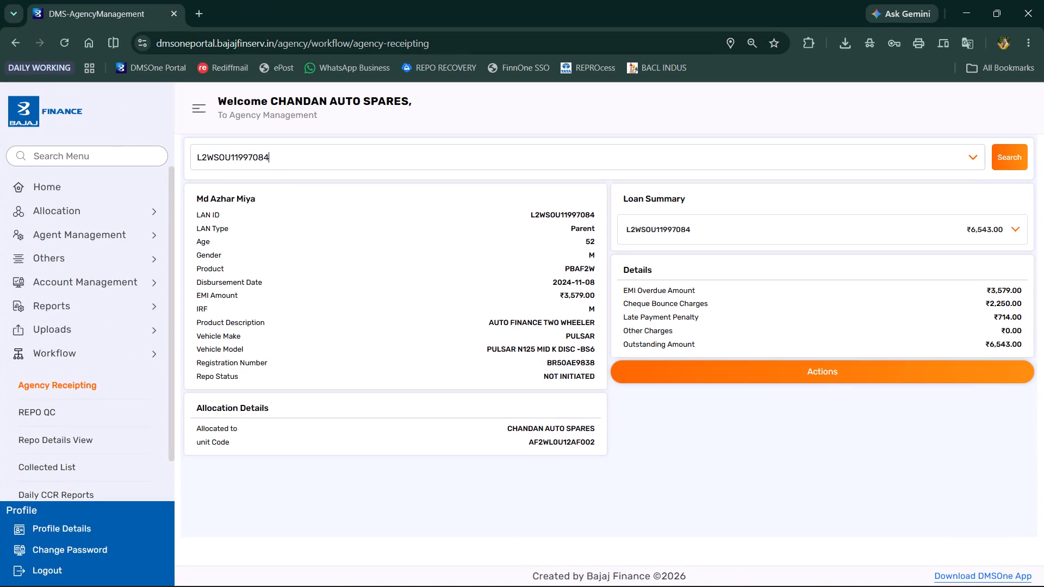
left_click(268, 161)
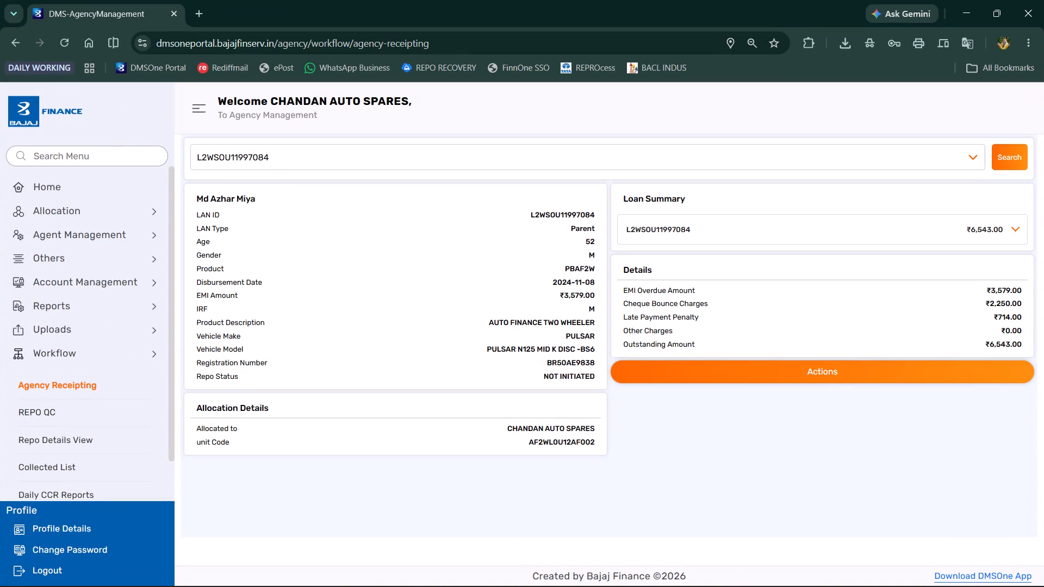
left_click(268, 161)
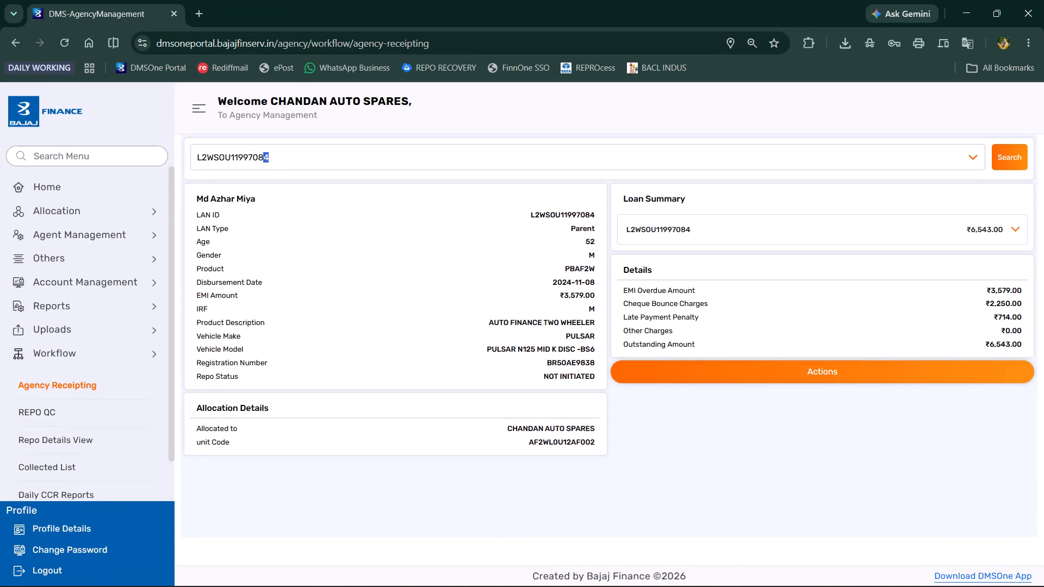
double_click(278, 157)
key("BackSpace")
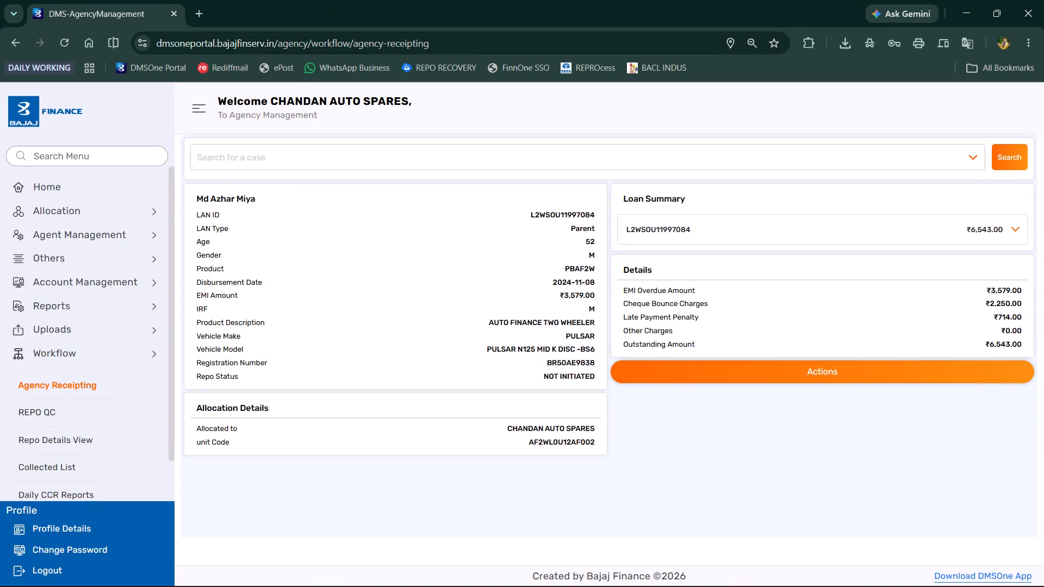
key("ctrl+v")
key("Return")
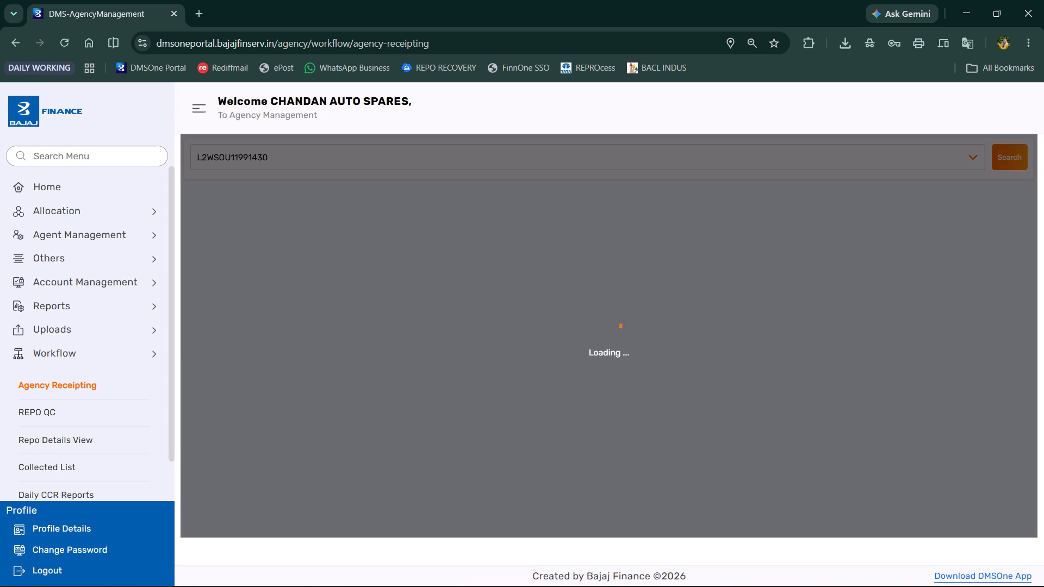
key("Return")
double_click(233, 210)
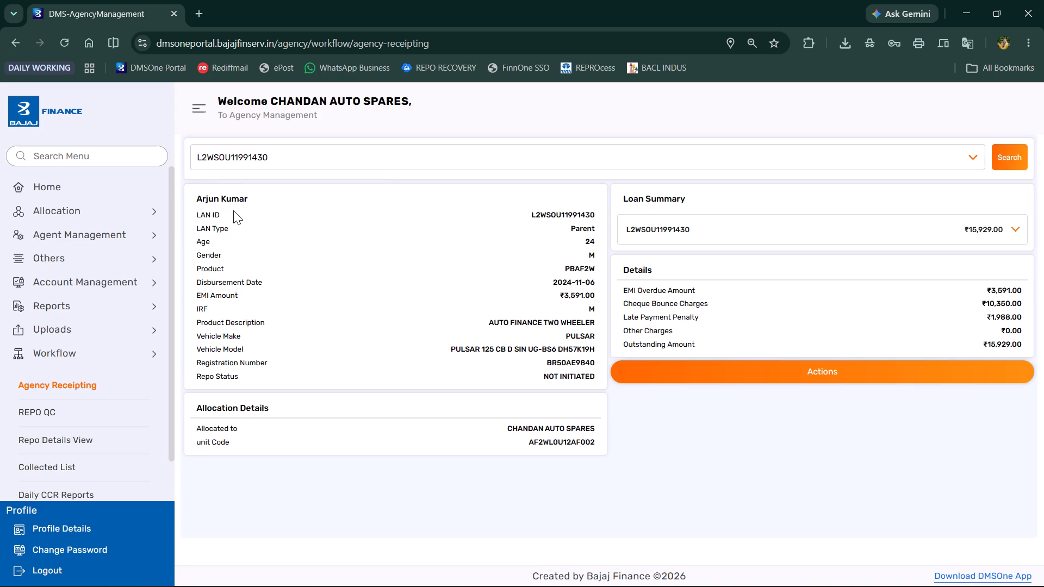
Return to the BKT workbook and go across the SUPAUL account in row 127 to its mobile number.
key("super+Tab")
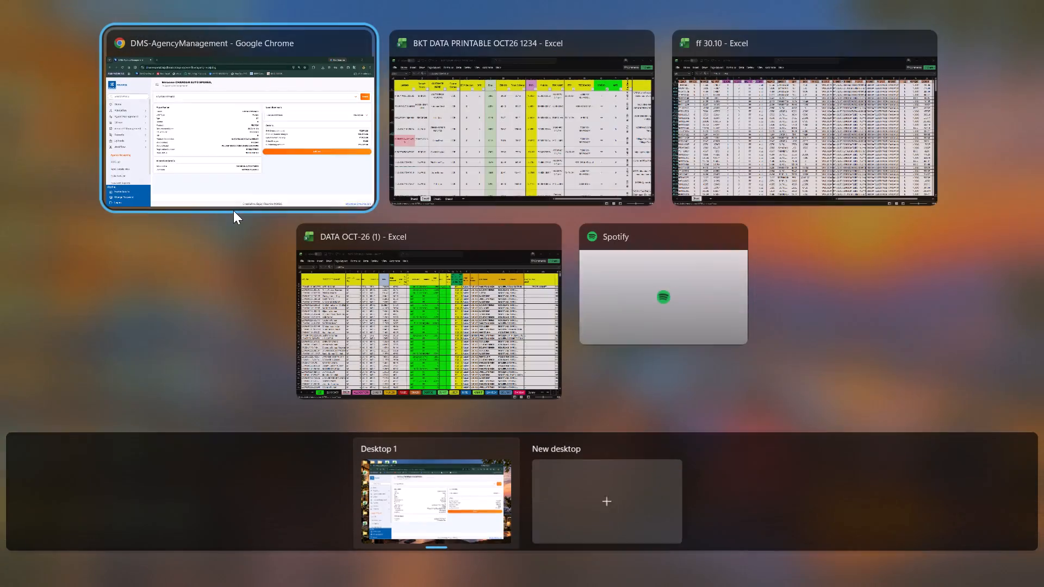
left_click(465, 117)
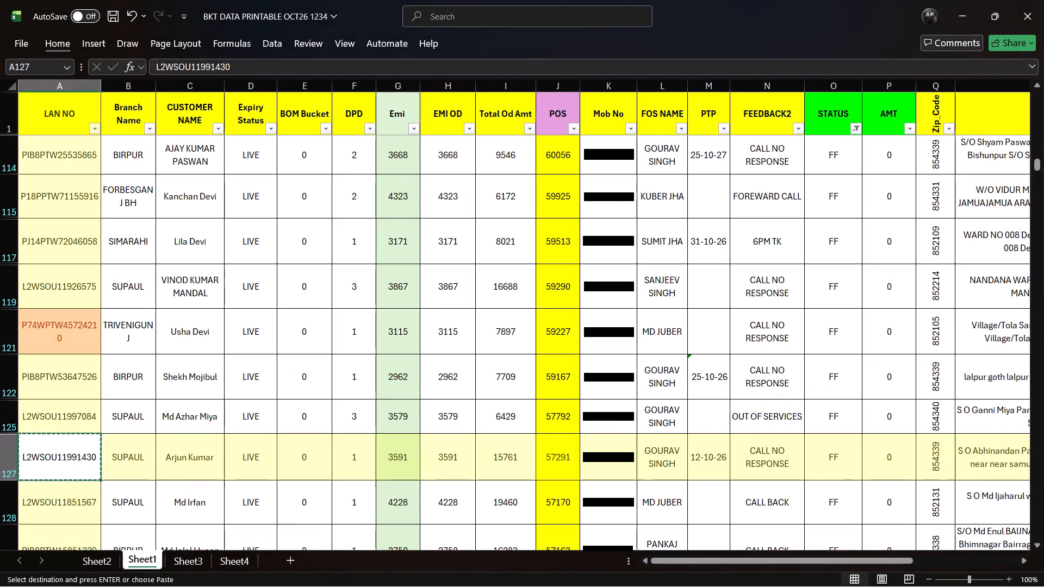
key("Right")
key("Right")
key("Right")
key("Right")
key("Right")
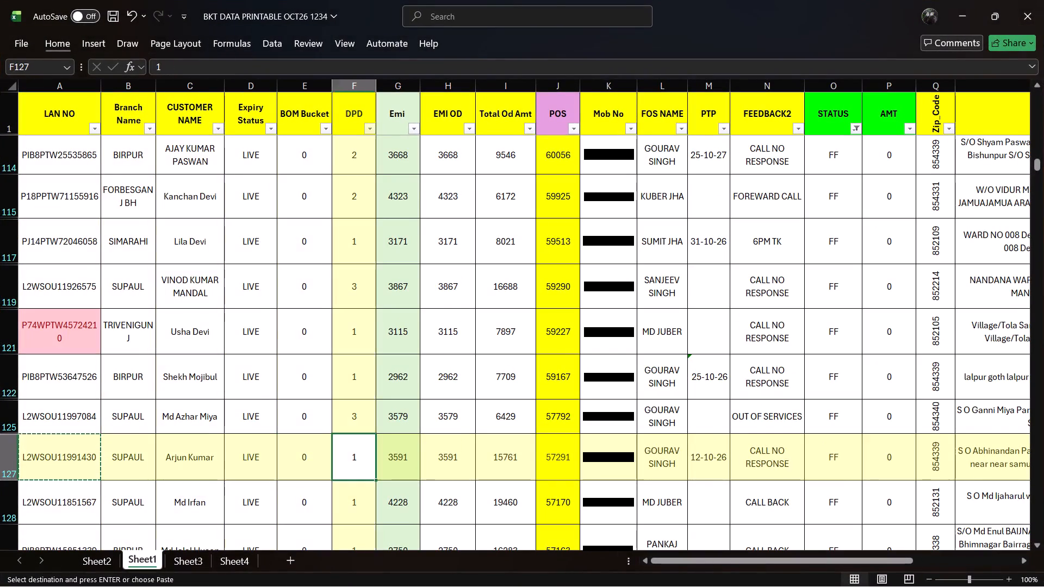
key("Right")
key("Right")
key("Right")
key("Right")
key("Right")
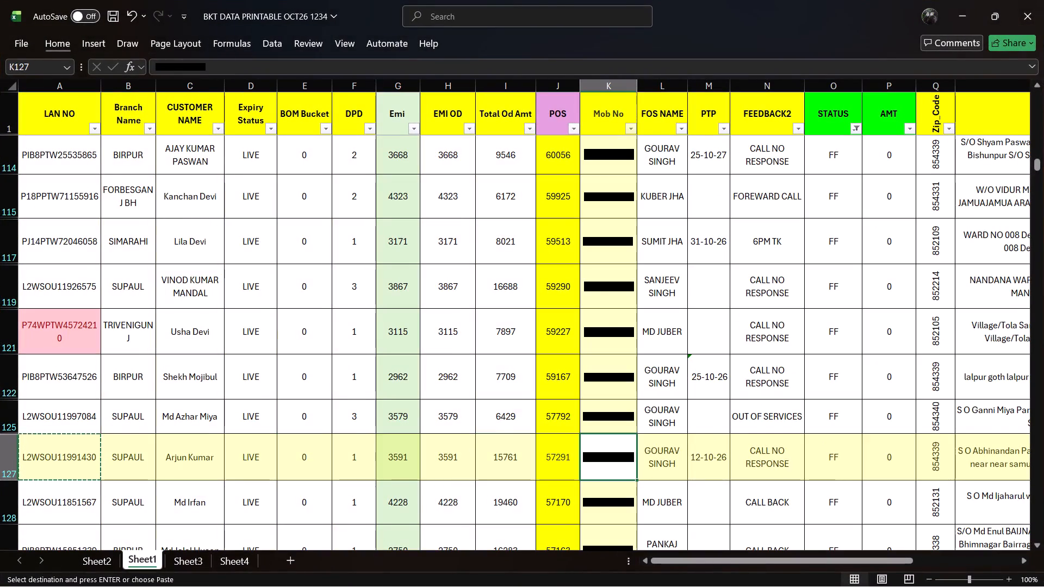
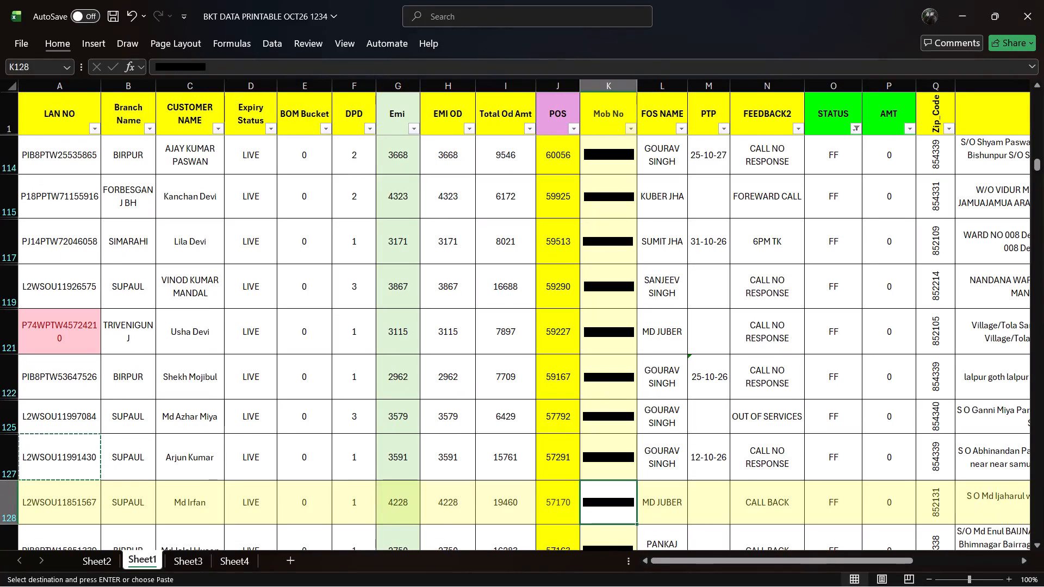
Copy the LAN number of the SUPAUL account in row 128 of the BKT workbook and open that account in the DMS portal.
key("Left")
key("Left")
key("Left")
key("Left")
key("Left")
key("Left")
key("Left")
key("Left")
key("Left")
key("Left")
key("Left")
key("Left")
key("Left")
key("Left")
key("Left")
key("Left")
key("Left")
key("Left")
key("Left")
key("Left")
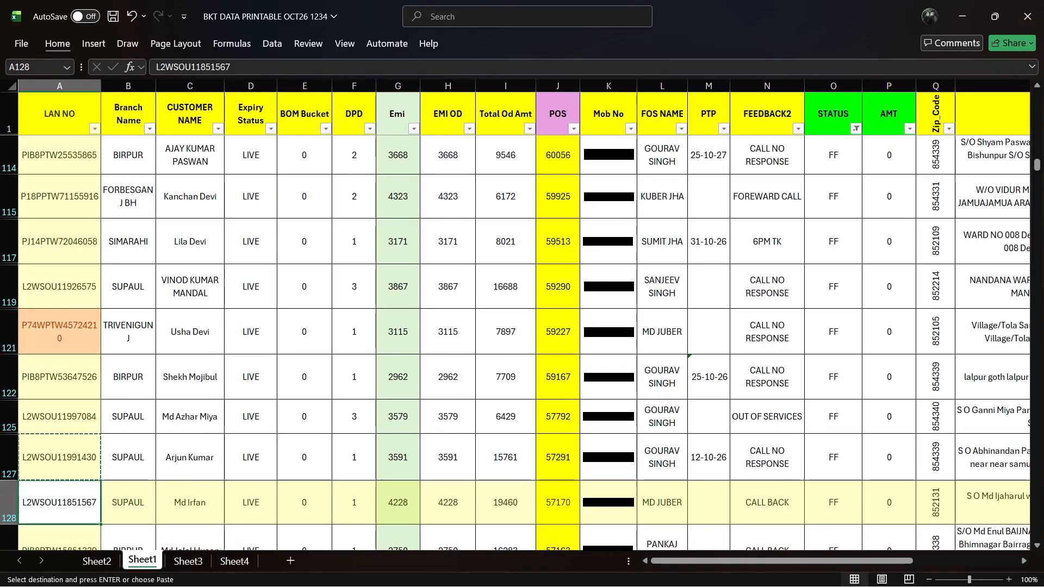
key("ctrl+c")
key("super+Tab")
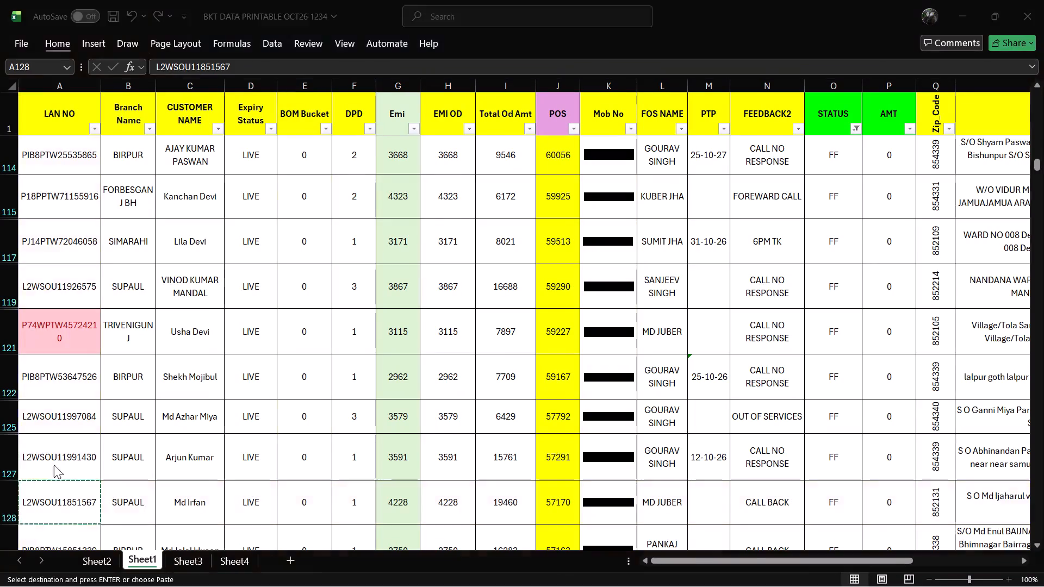
left_click(586, 135)
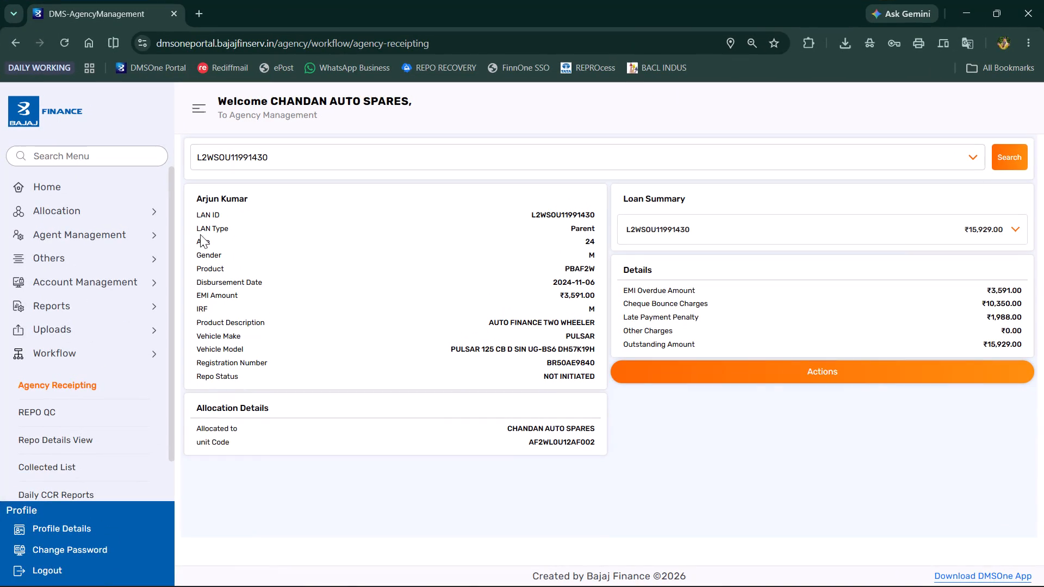
double_click(285, 154)
key("BackSpace")
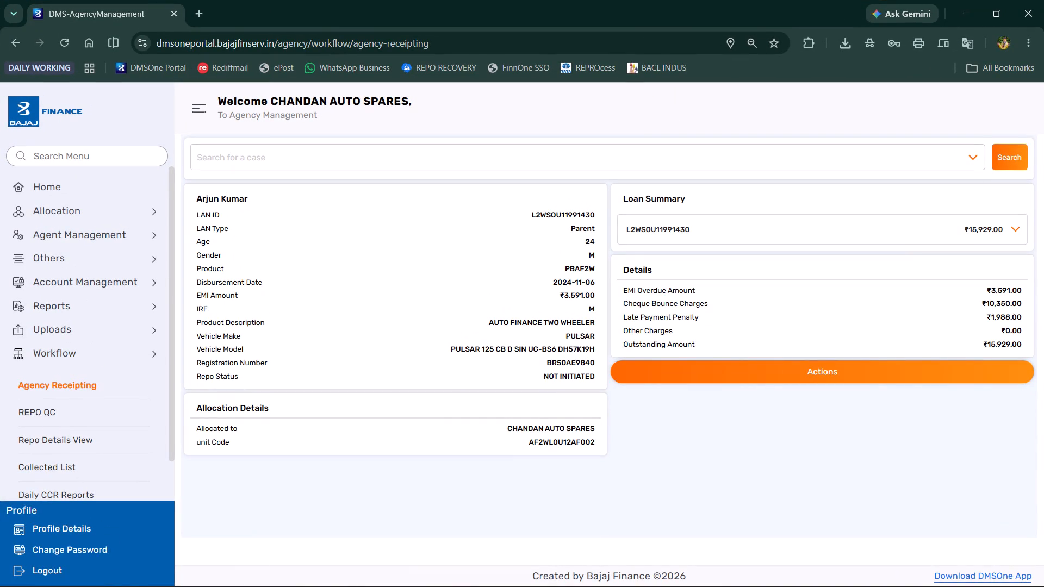
key("ctrl+v")
key("Return")
key("Return")
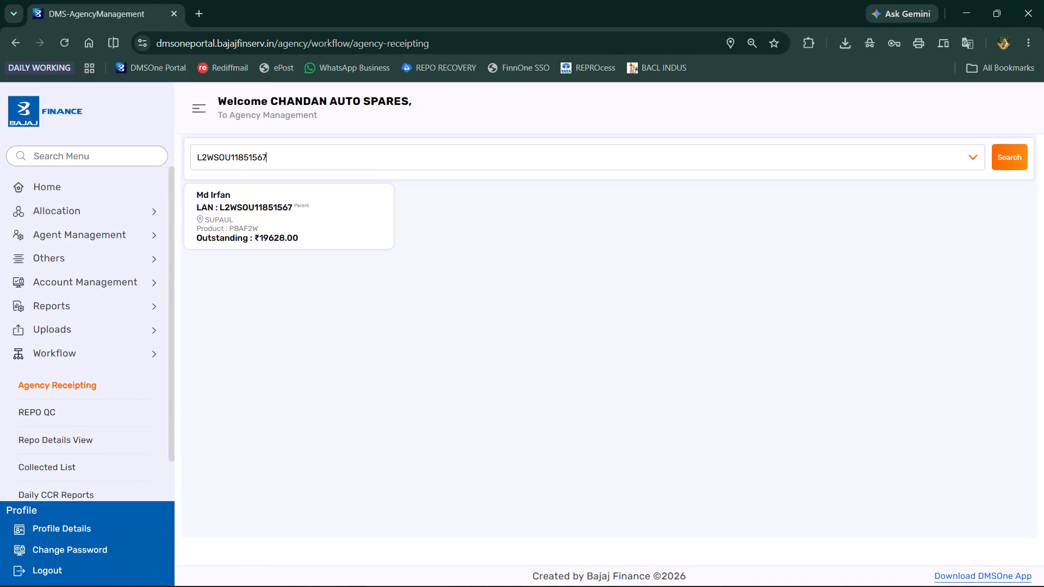
double_click(225, 226)
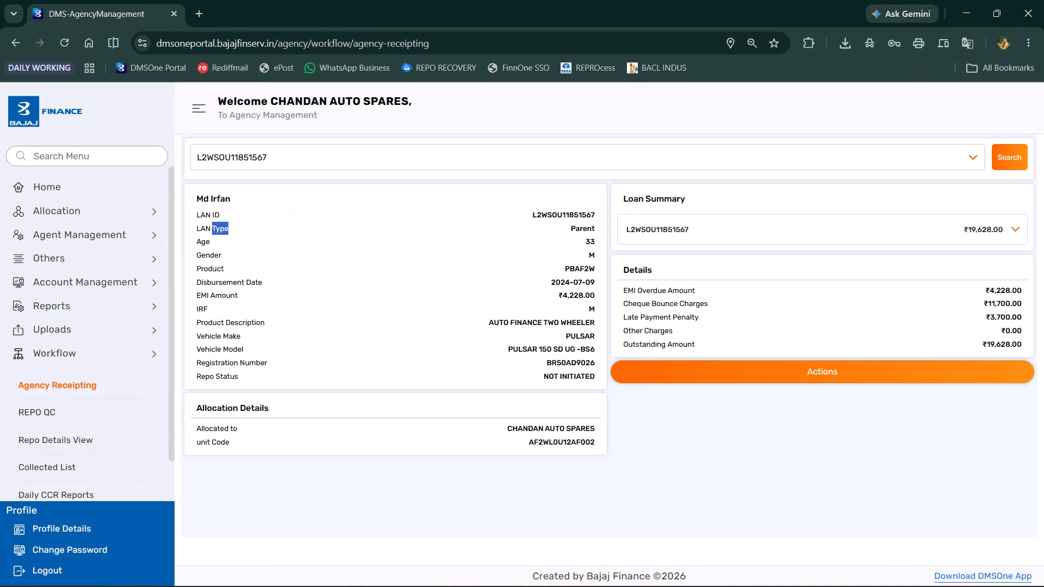
Return to the BKT workbook and go across the SUPAUL account in row 128 to its mobile number.
key("super+Tab")
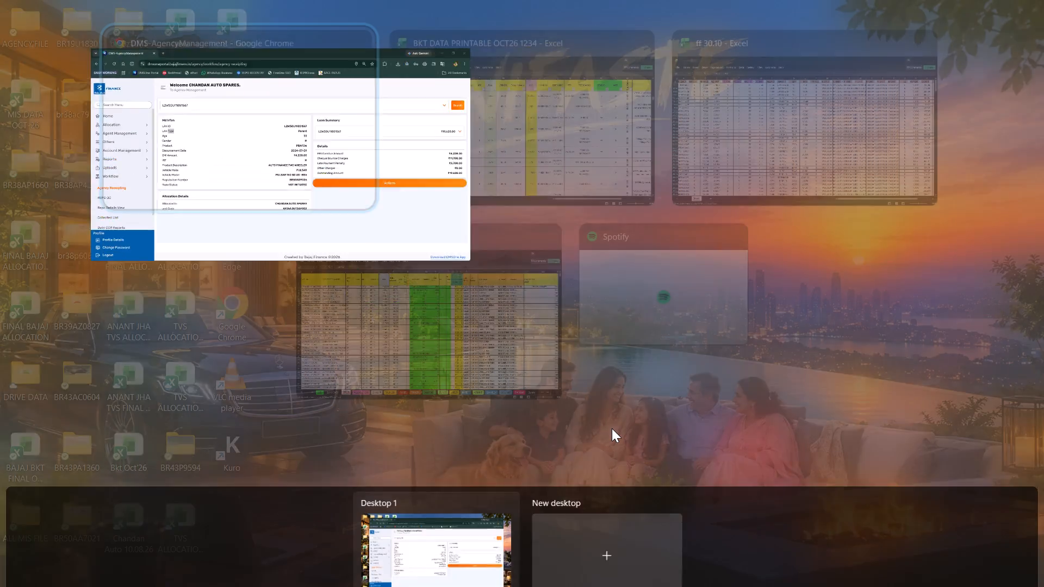
left_click(582, 133)
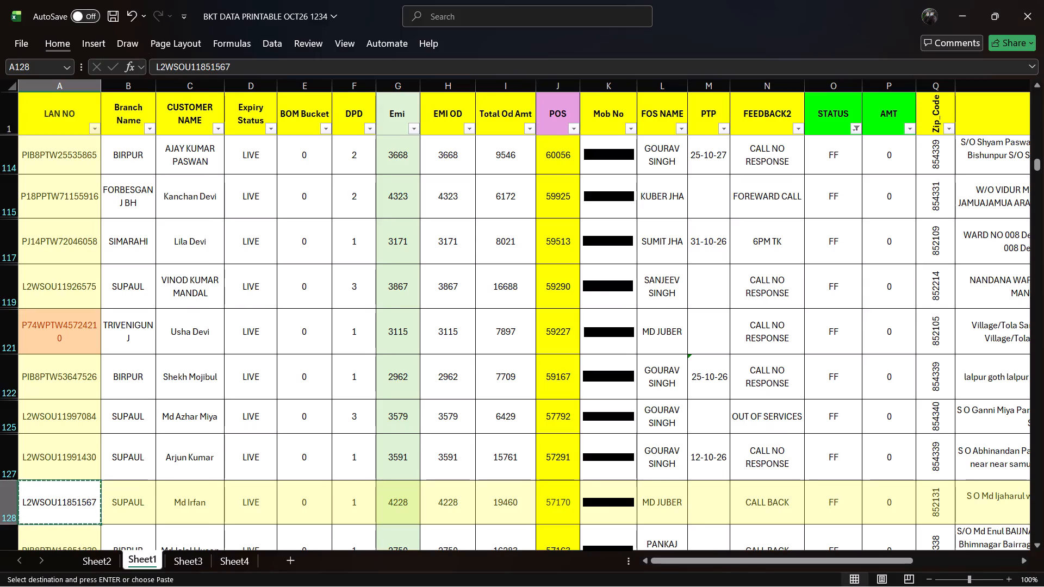
key("Right")
key("Right")
key("Right")
key("Right")
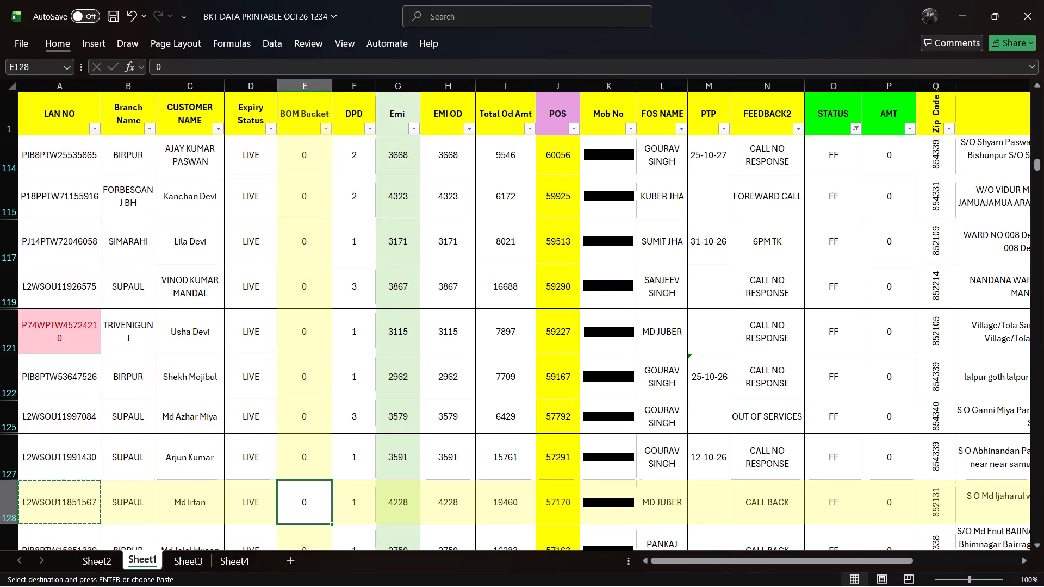
key("Right")
key("Right")
key("Right")
key("Right")
key("Right")
key("Right")
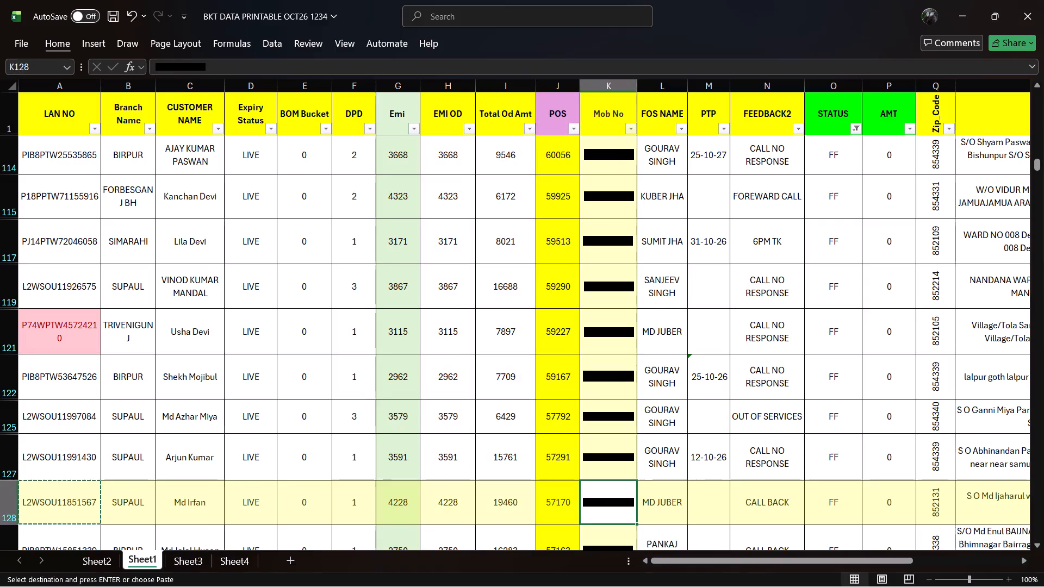
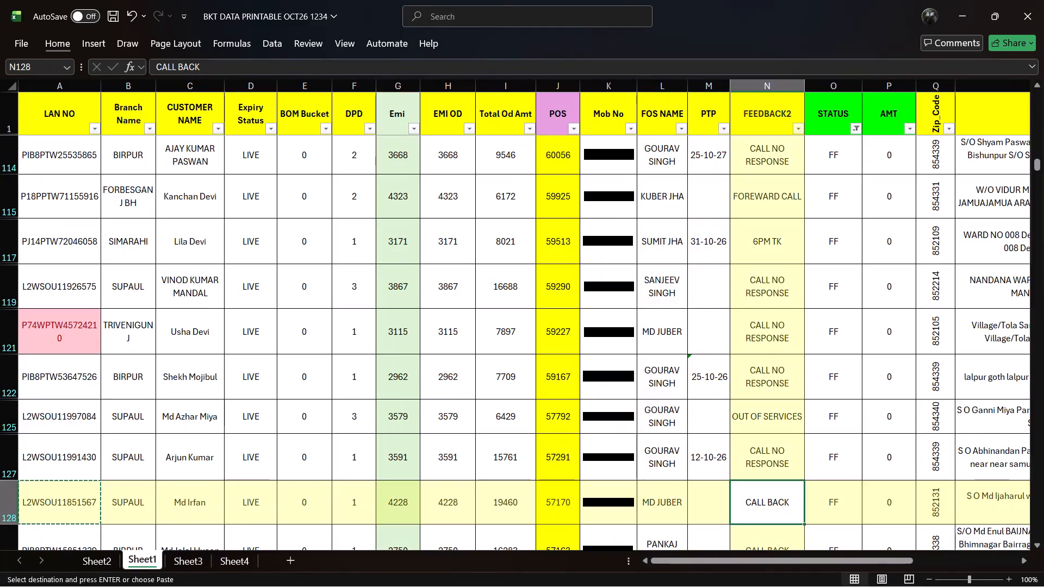
Copy the LAN number of the BIRPUR account in row 129 of the BKT workbook and open that account in the DMS portal.
key("Down")
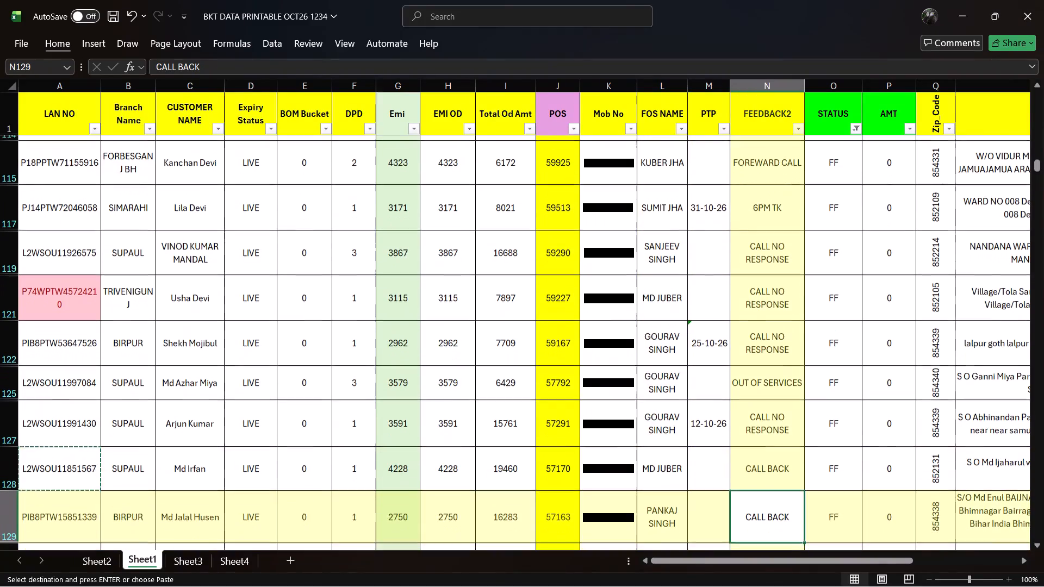
key("Left")
key("Left")
key("Left")
key("Left")
key("Left")
key("Left")
key("Left")
key("Left")
key("Left")
key("Left")
key("Left")
key("Left")
key("Left")
key("Left")
key("Left")
key("Left")
key("Left")
key("Left")
key("Left")
key("Left")
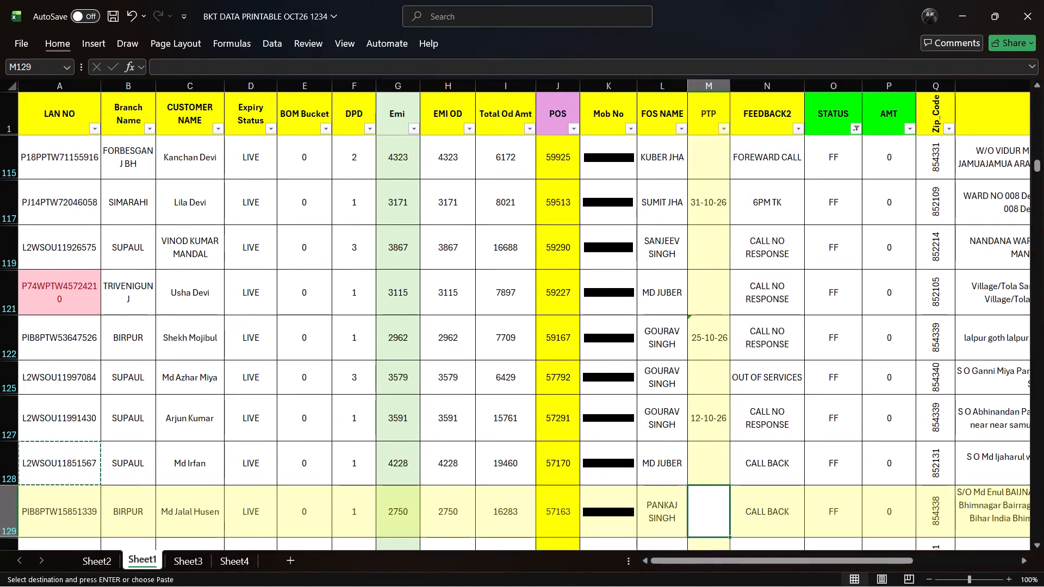
key("ctrl+c")
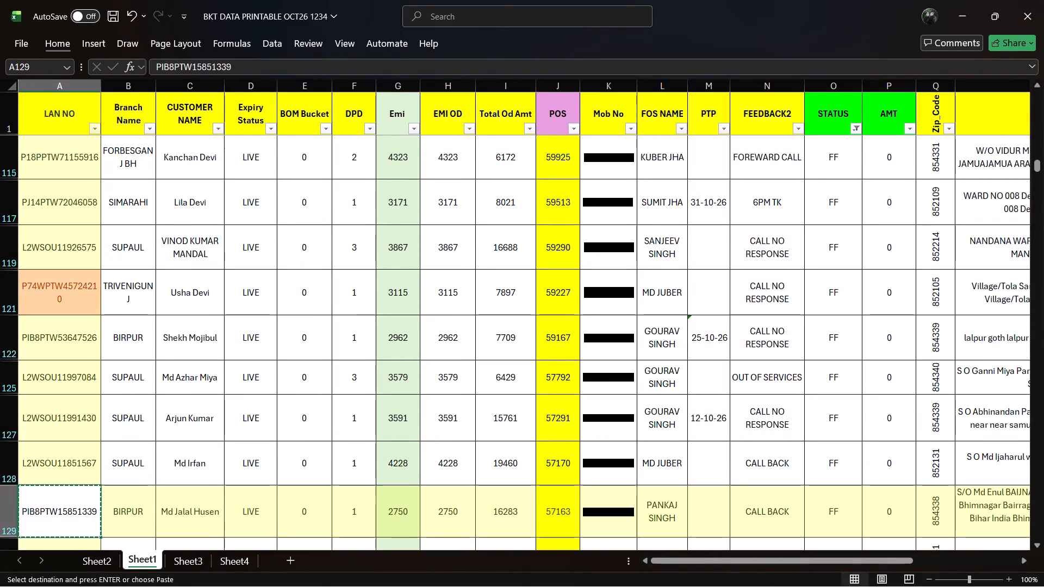
key("super+Tab")
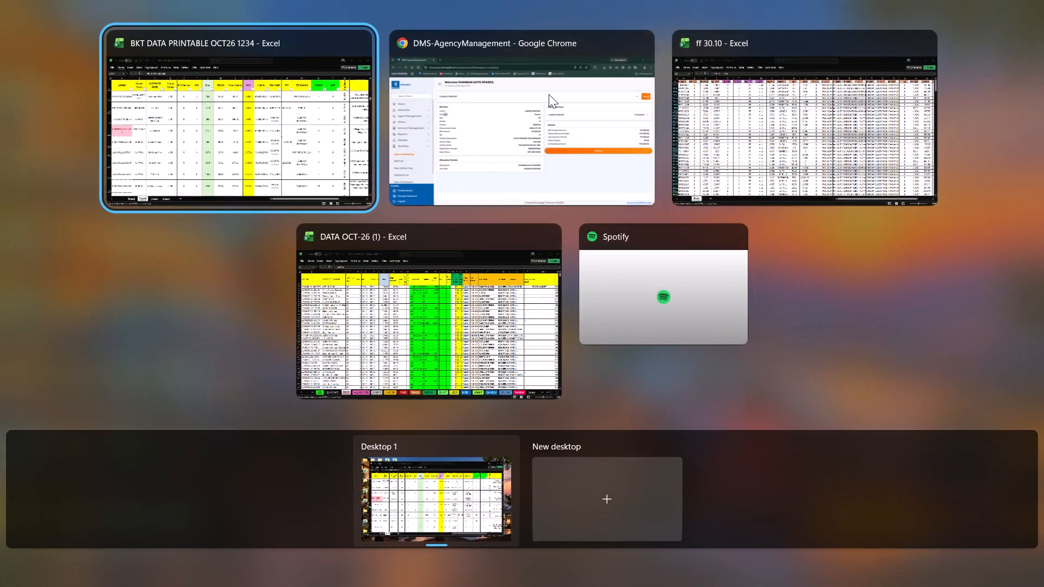
left_click(476, 159)
double_click(269, 160)
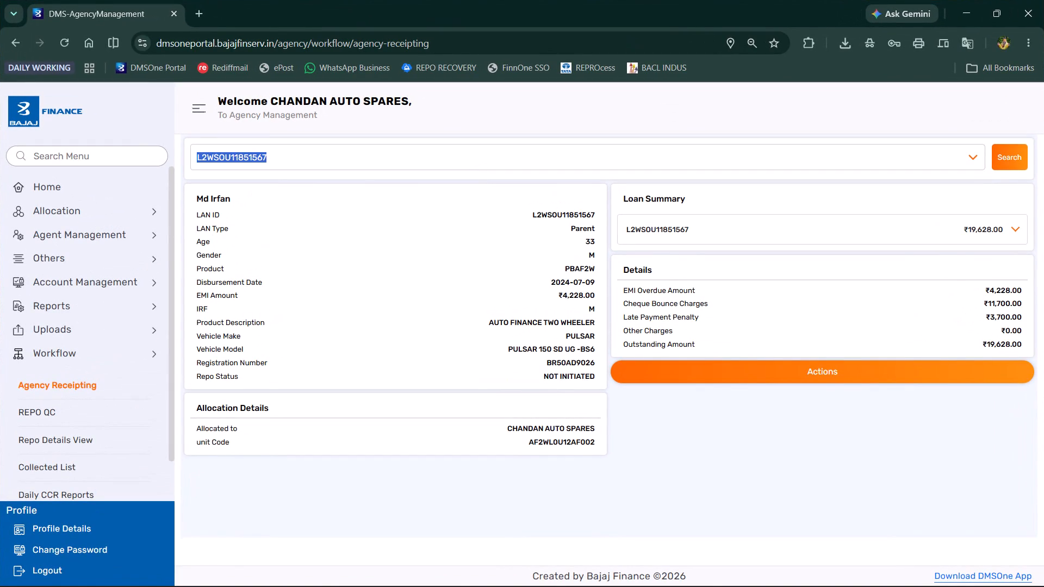
key("BackSpace")
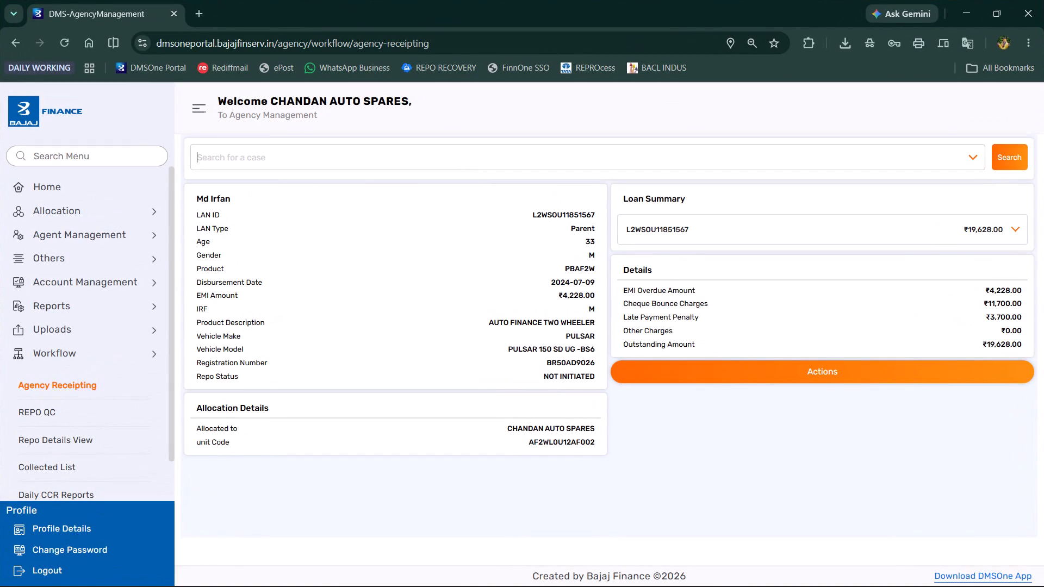
key("ctrl+v")
key("Return")
key("Return")
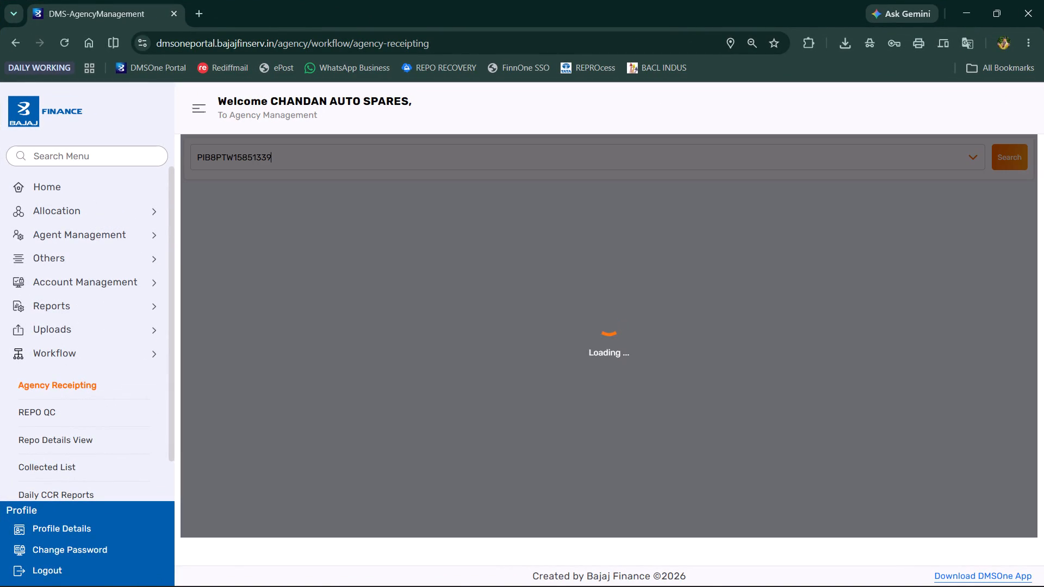
double_click(243, 204)
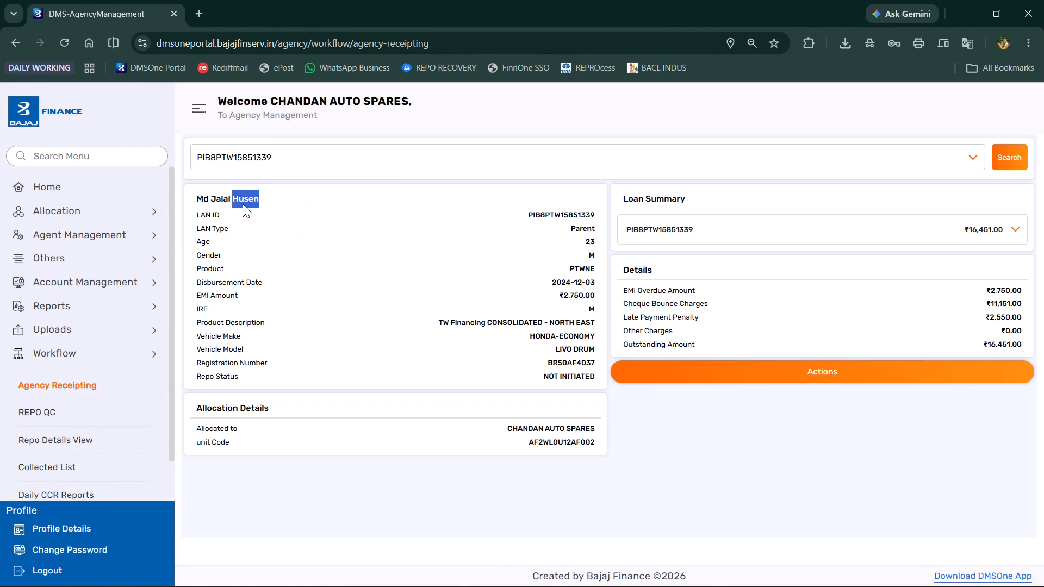
Return to the BKT workbook and go across the BIRPUR account in row 129 to its mobile number.
key("super+Tab")
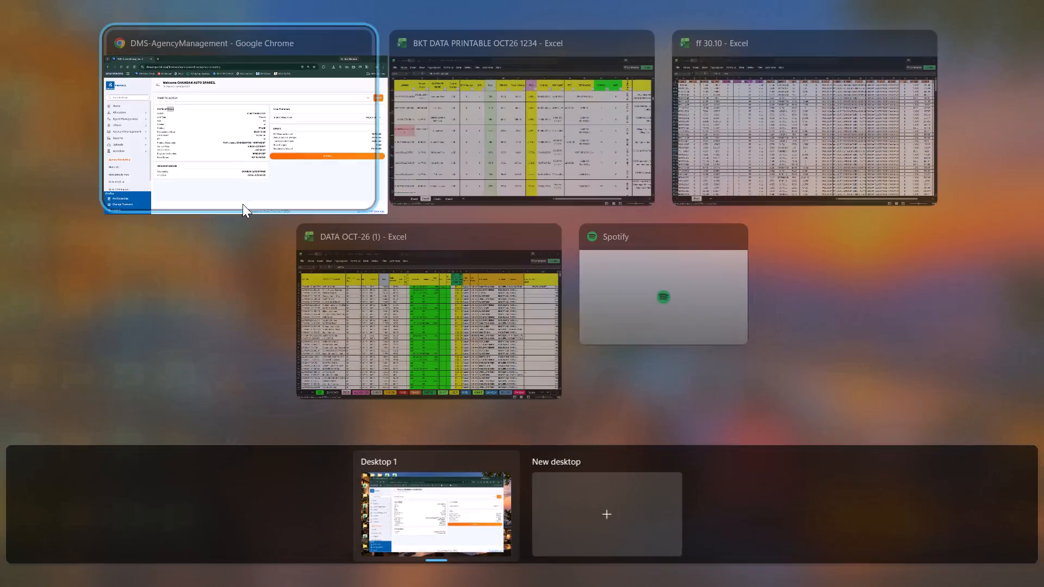
left_click(469, 143)
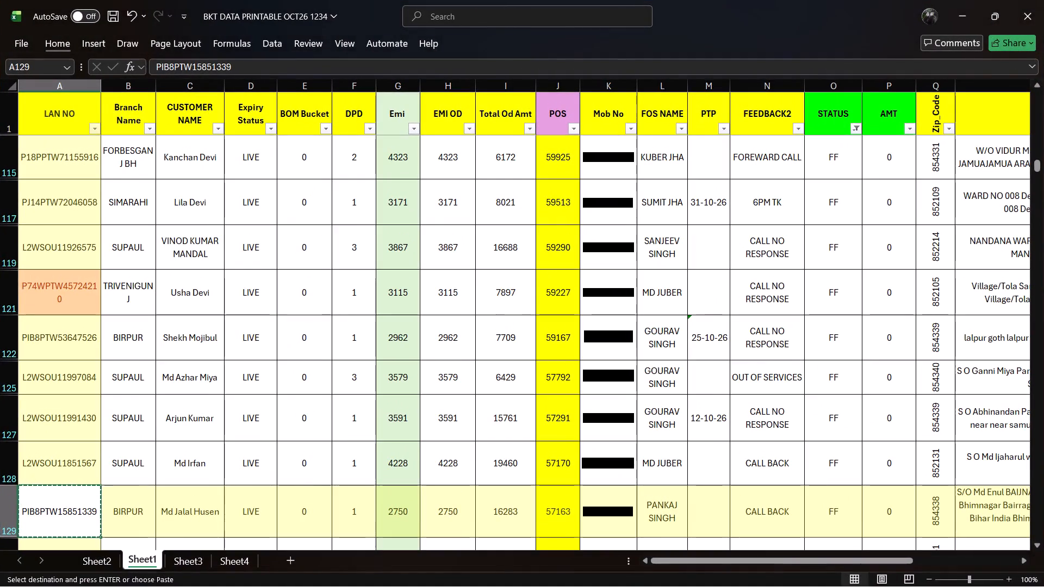
key("Right")
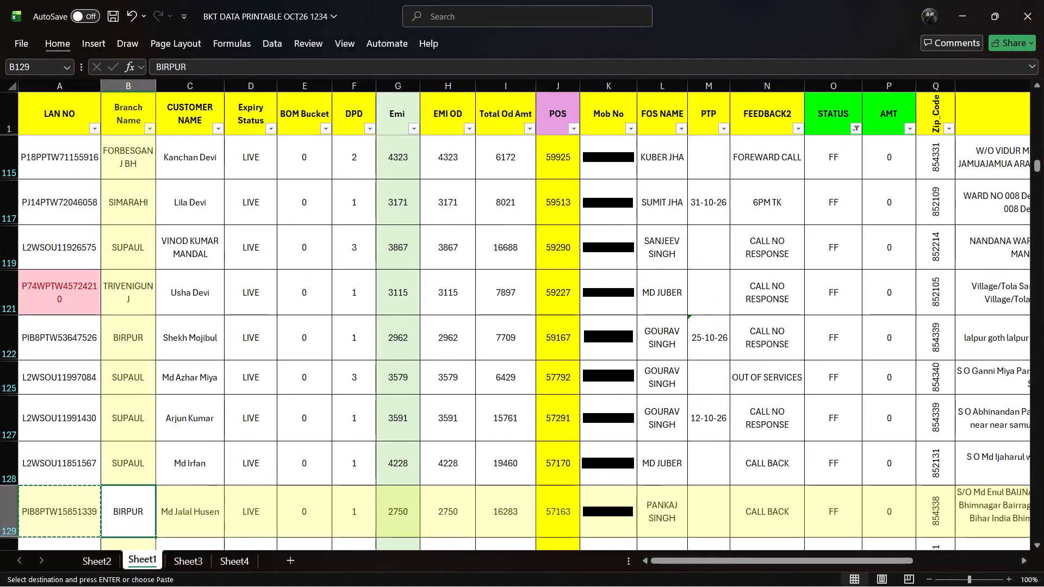
key("Right")
key("Right")
key("Right")
key("Right")
key("Right")
key("Right")
key("Right")
key("Right")
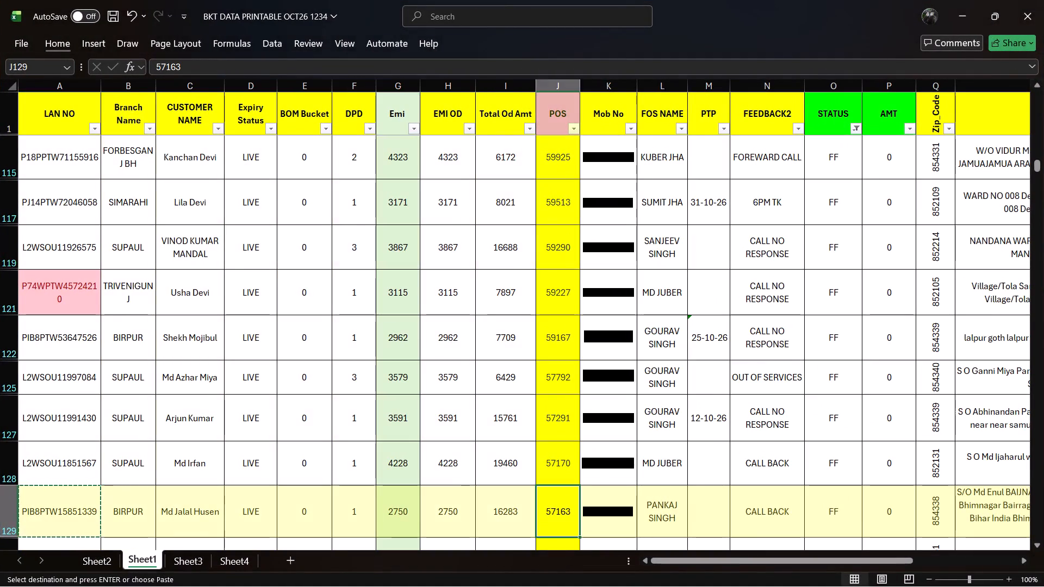
key("Right")
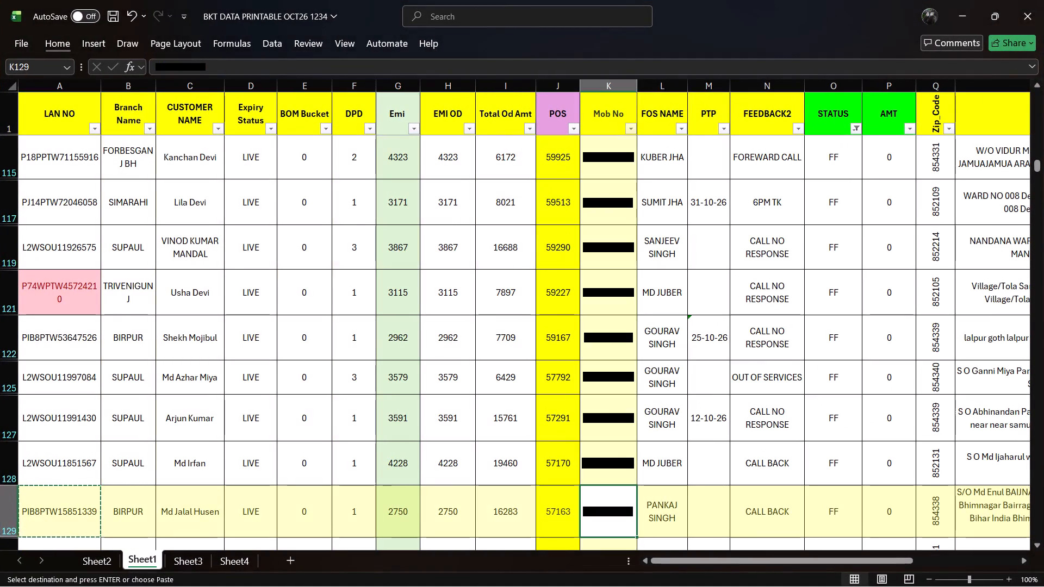
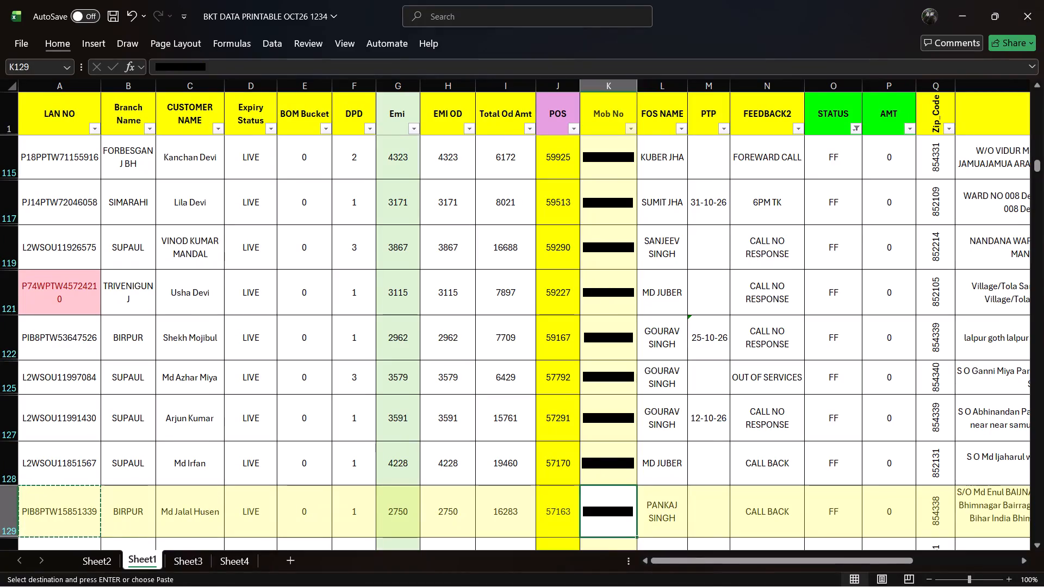
Append the alternate phone number after the customer name in row 129 and save the workbook.
double_click(217, 523)
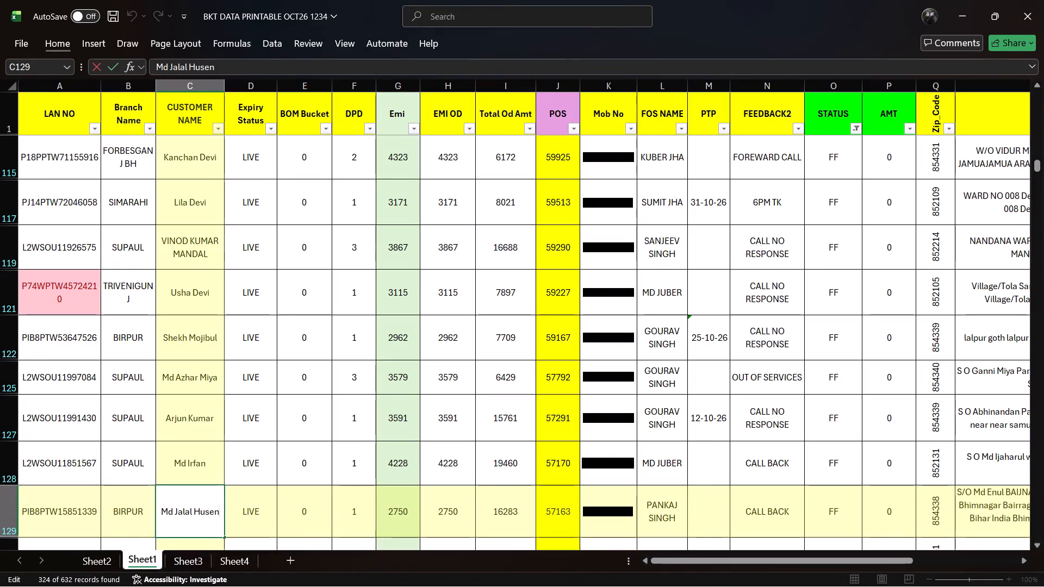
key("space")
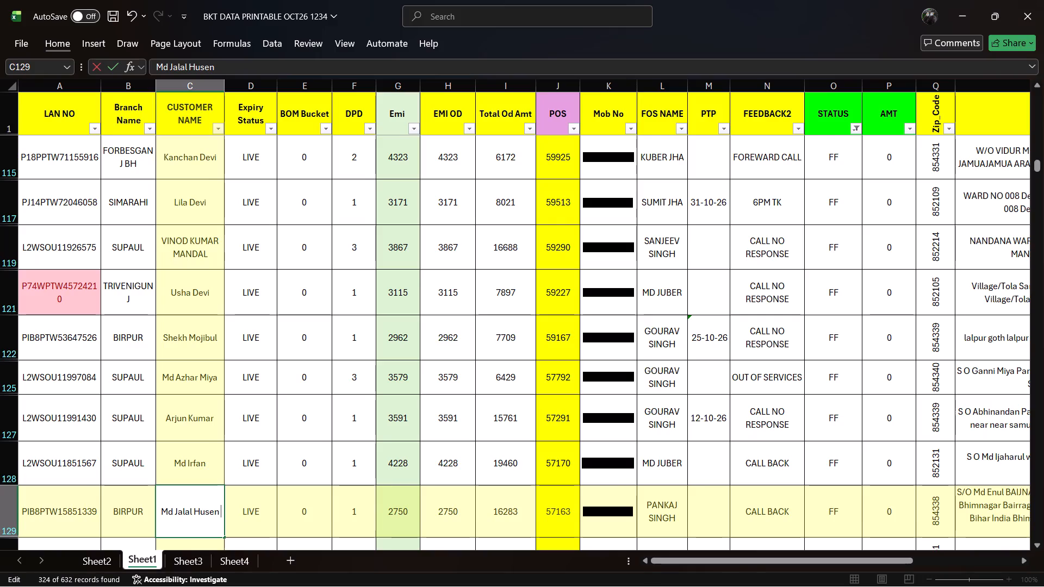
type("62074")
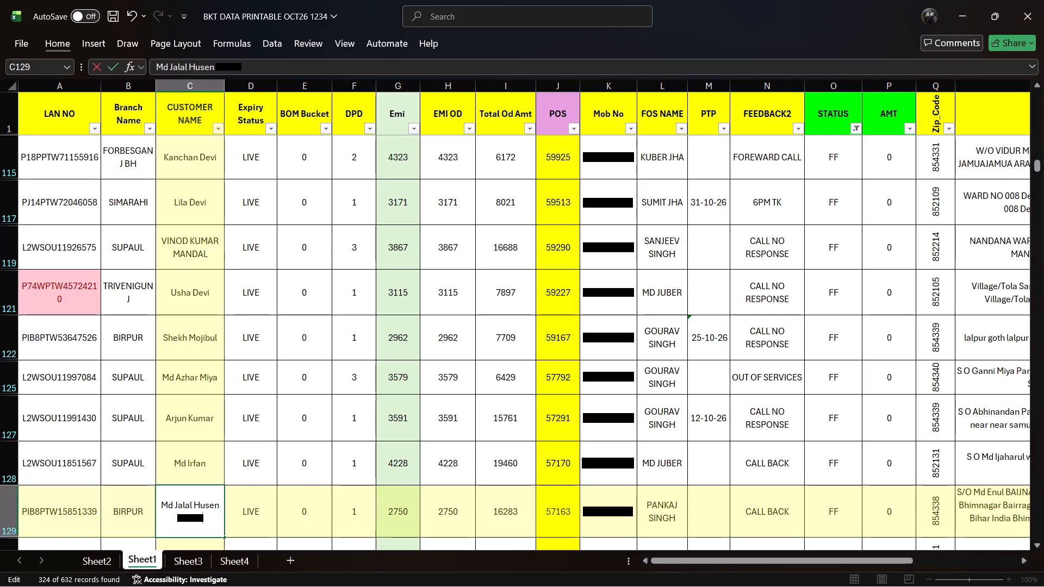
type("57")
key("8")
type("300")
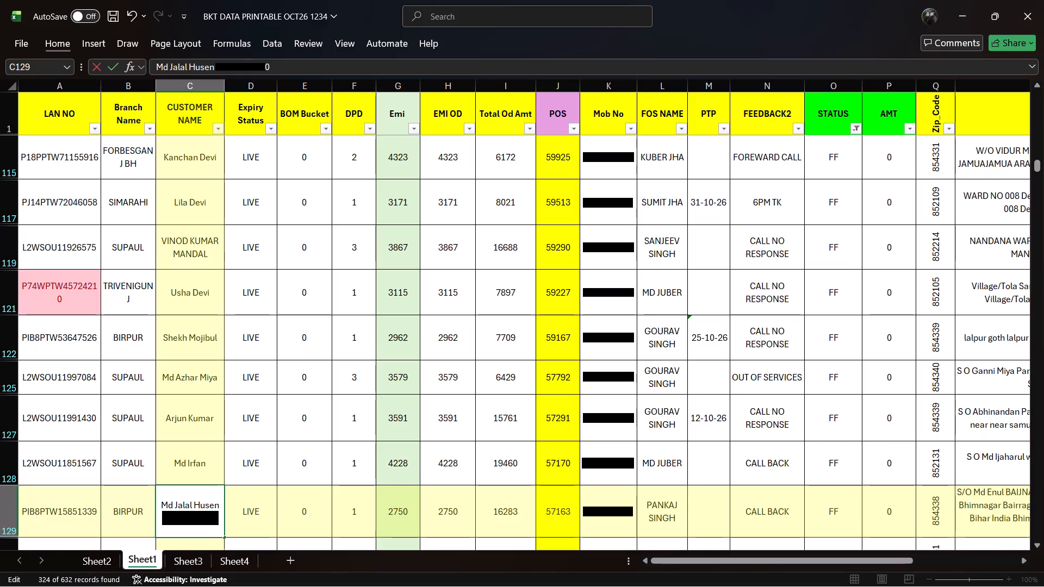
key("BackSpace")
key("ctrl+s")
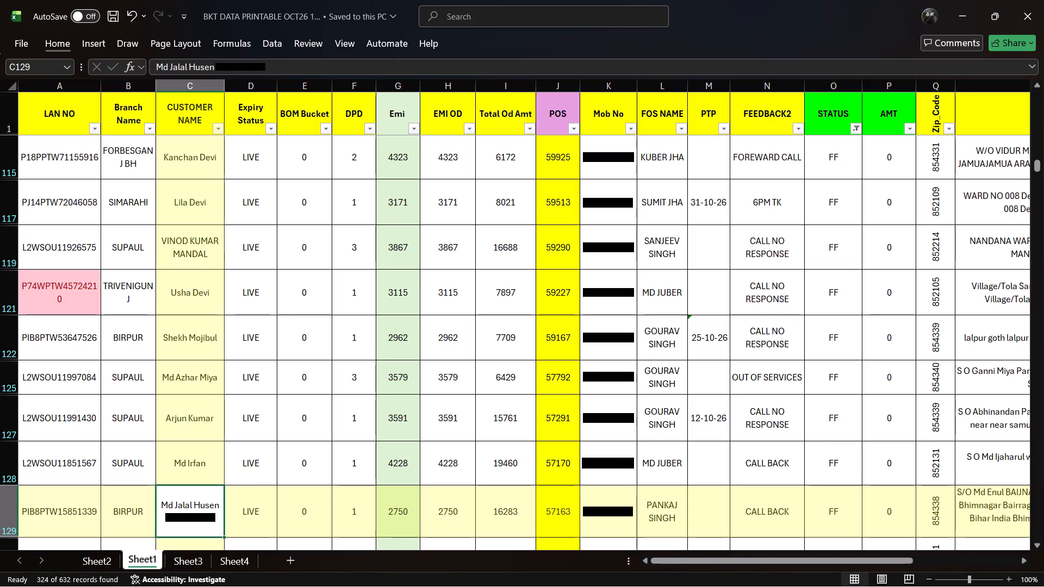
Check the call feedback of the BIRPUR account in row 129, return to its LAN number and save the workbook.
left_click(761, 509)
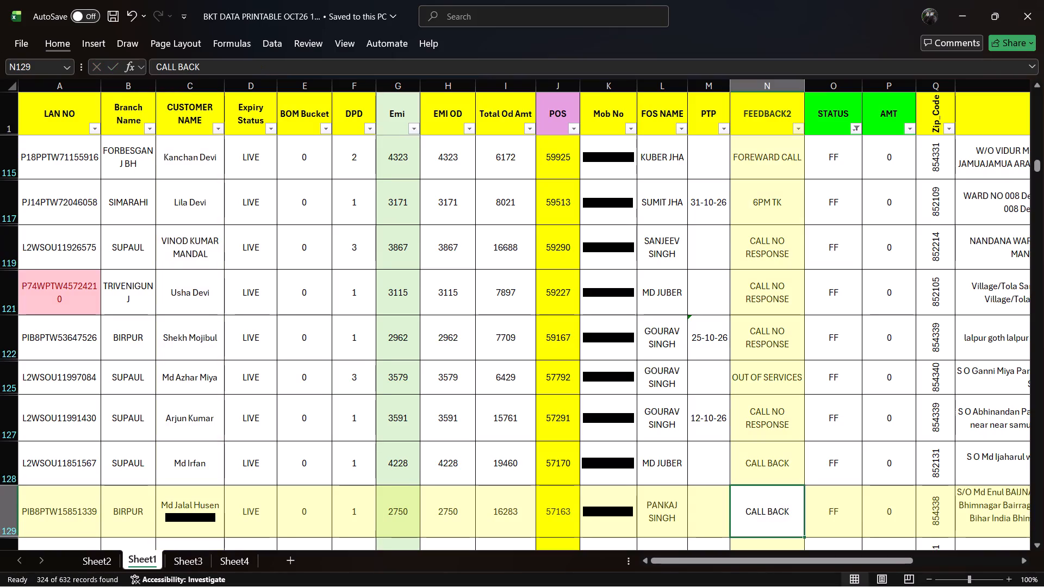
key("Left")
key("Left")
key("Left")
key("Left")
key("Left")
key("Left")
key("Left")
key("Left")
key("Left")
key("Left")
key("Left")
key("Left")
key("Left")
key("Left")
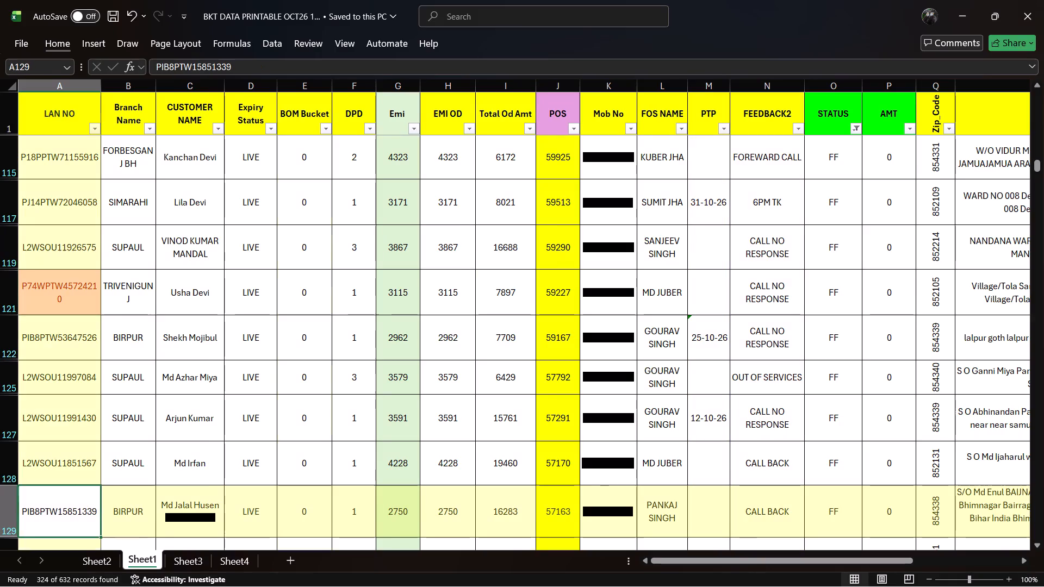
key("ctrl+s")
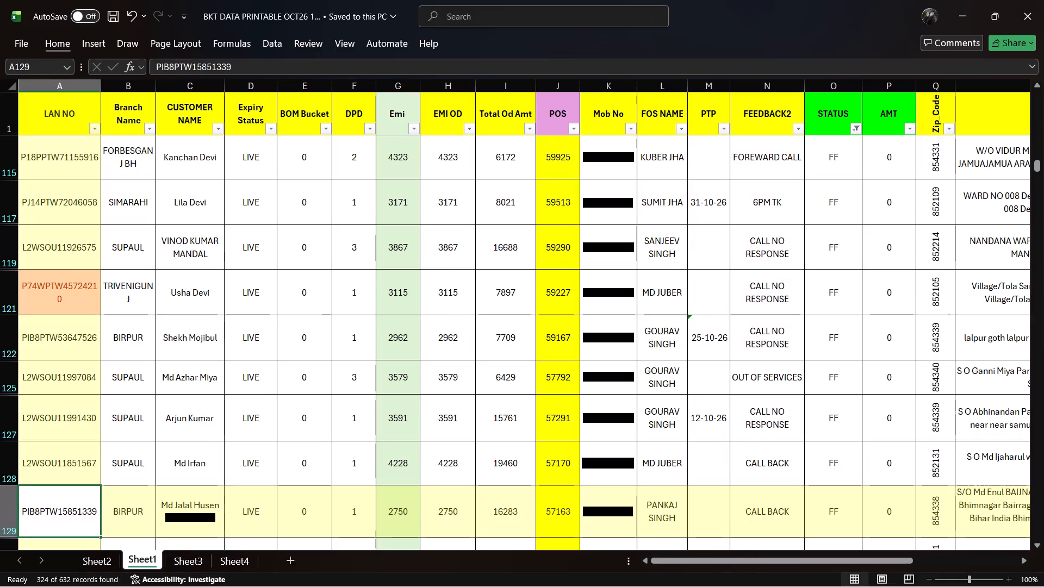
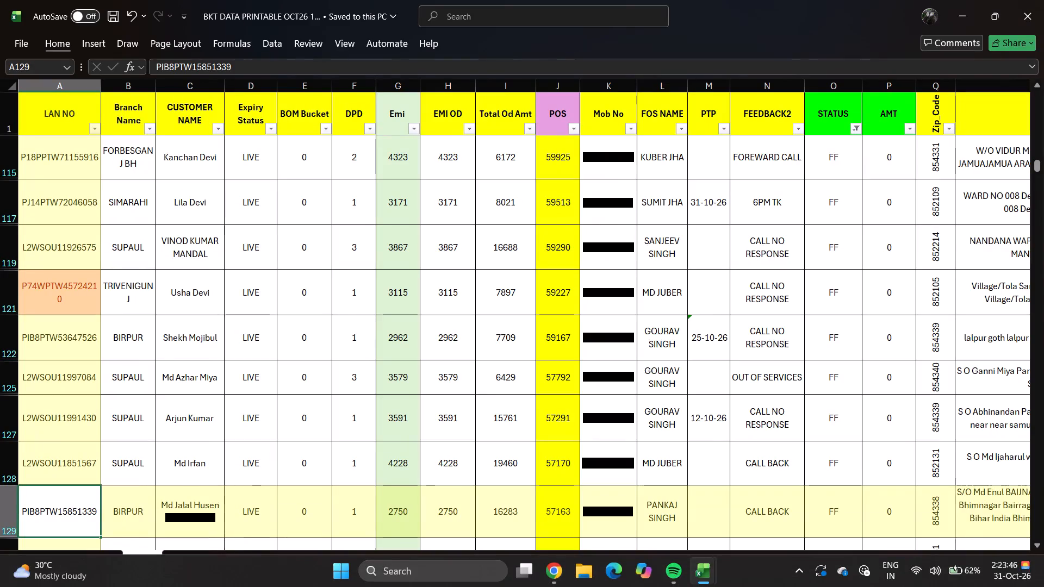
Correct one digit of the alternate phone number after the customer name in row 129 and save the workbook.
double_click(208, 519)
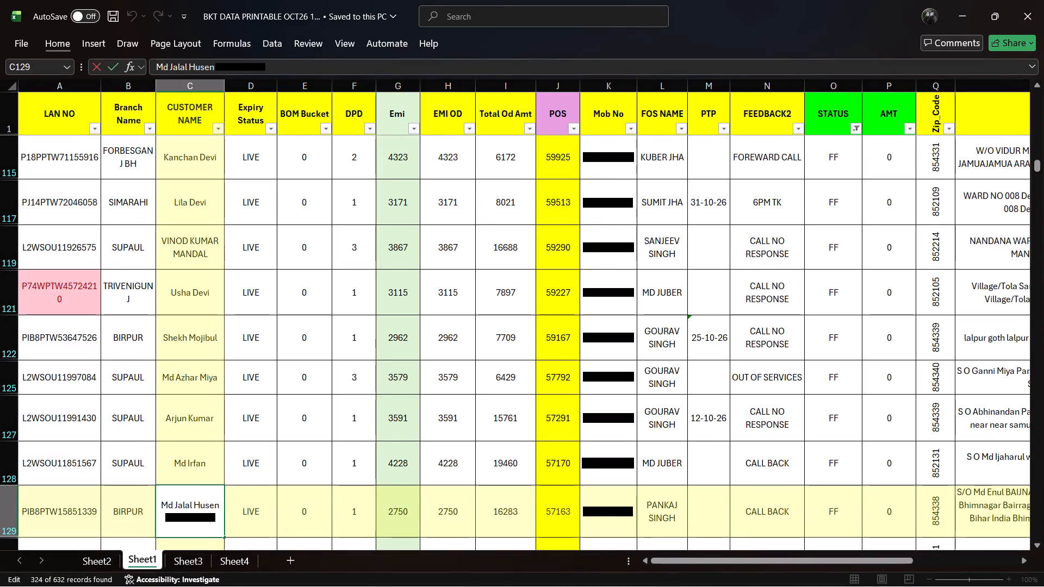
key("Left")
key("Left")
key("Left")
key("BackSpace")
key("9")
key("ctrl+s")
Set the call feedback of the BIRPUR account in row 129 to NEXT MONTH and save the workbook.
key("Right")
key("Right")
key("Right")
key("Right")
key("Right")
key("Right")
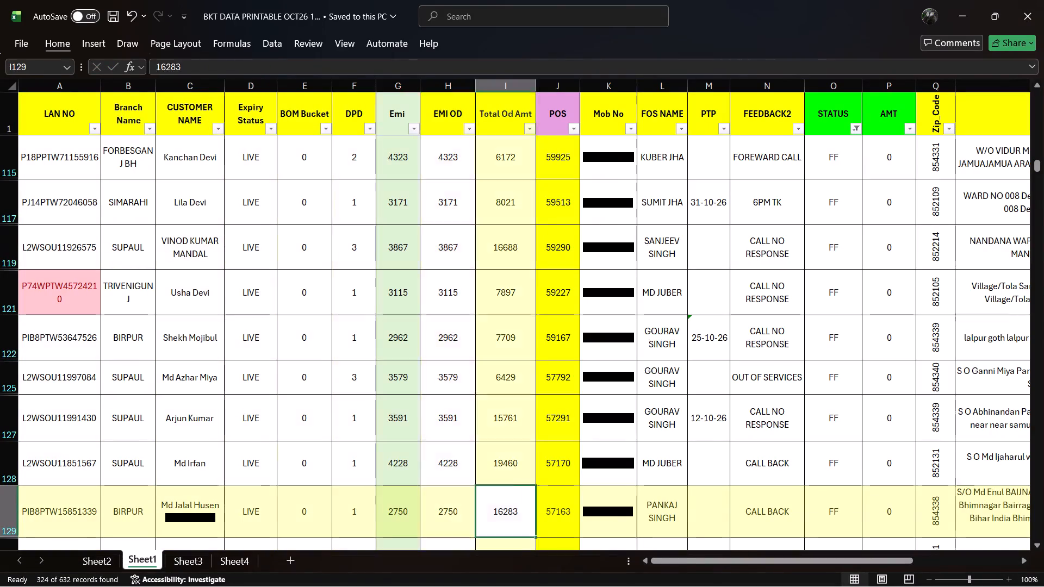
key("Right")
key("Right")
key("Right")
key("Right")
key("Right")
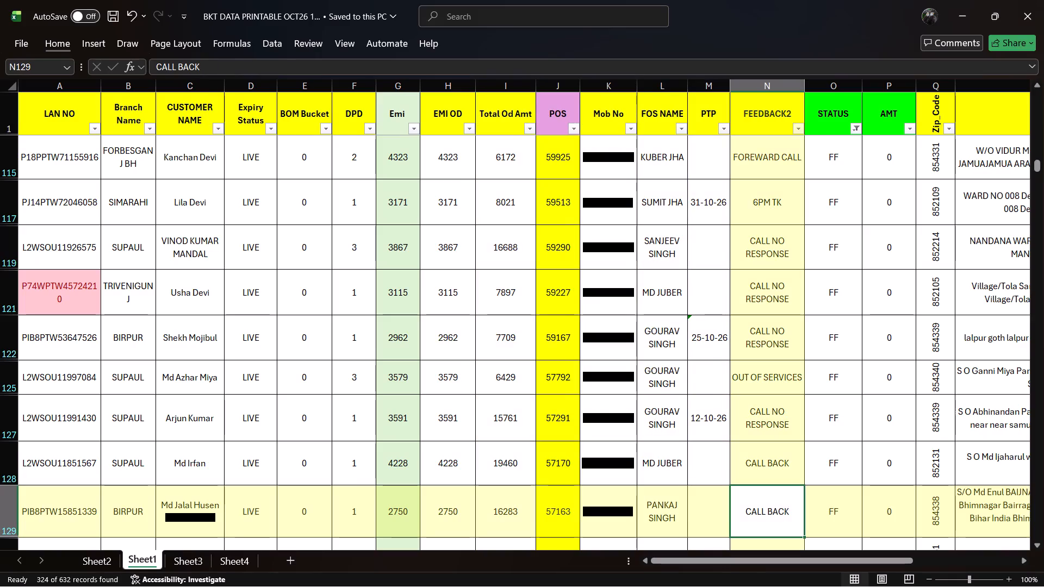
key("BackSpace")
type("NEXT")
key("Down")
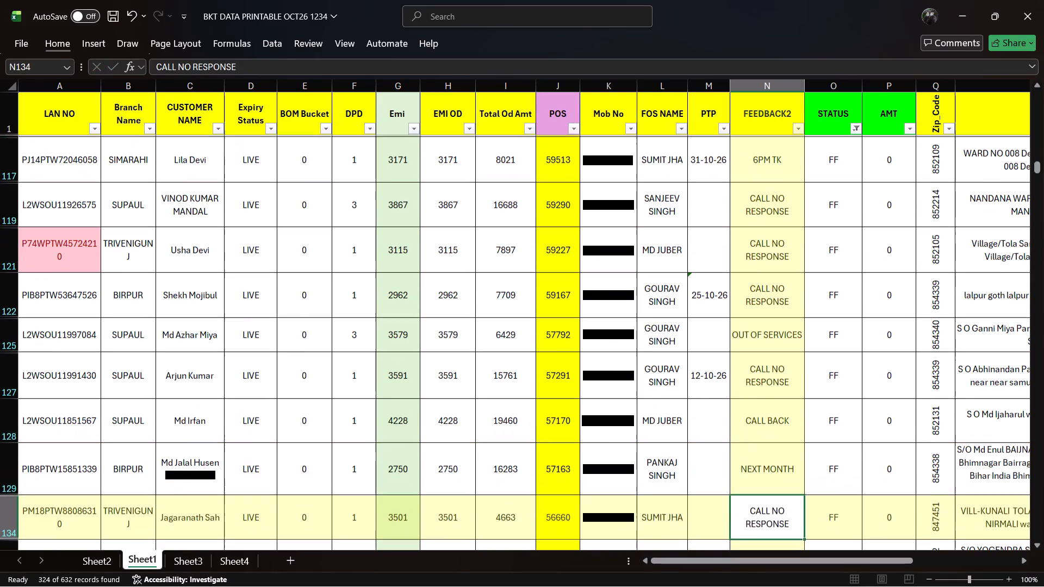
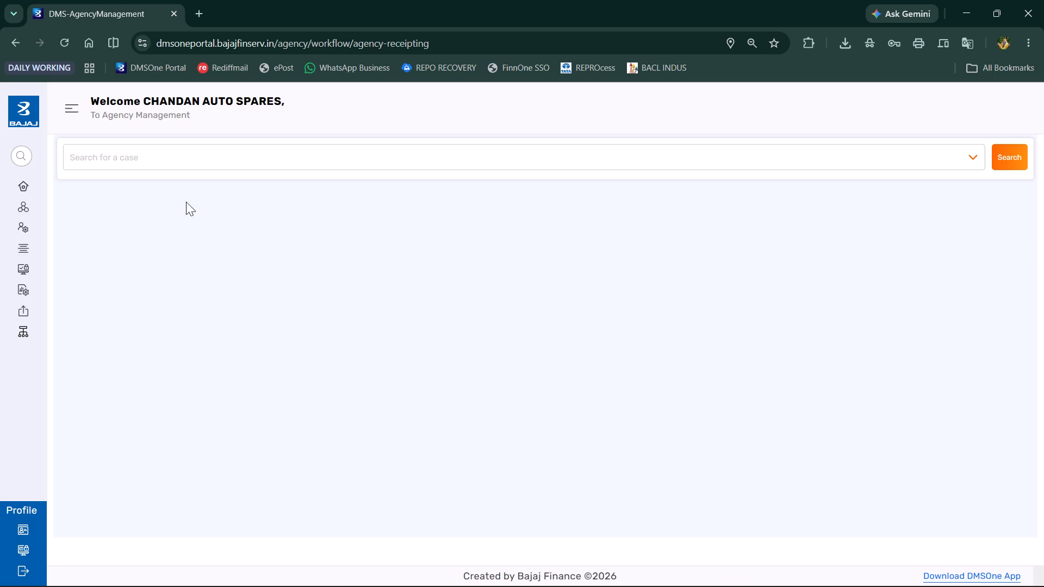
Search the DMS portal for the copied LAN number of the row 134 TRIVENIGUNJ account and check its loan details.
double_click(127, 160)
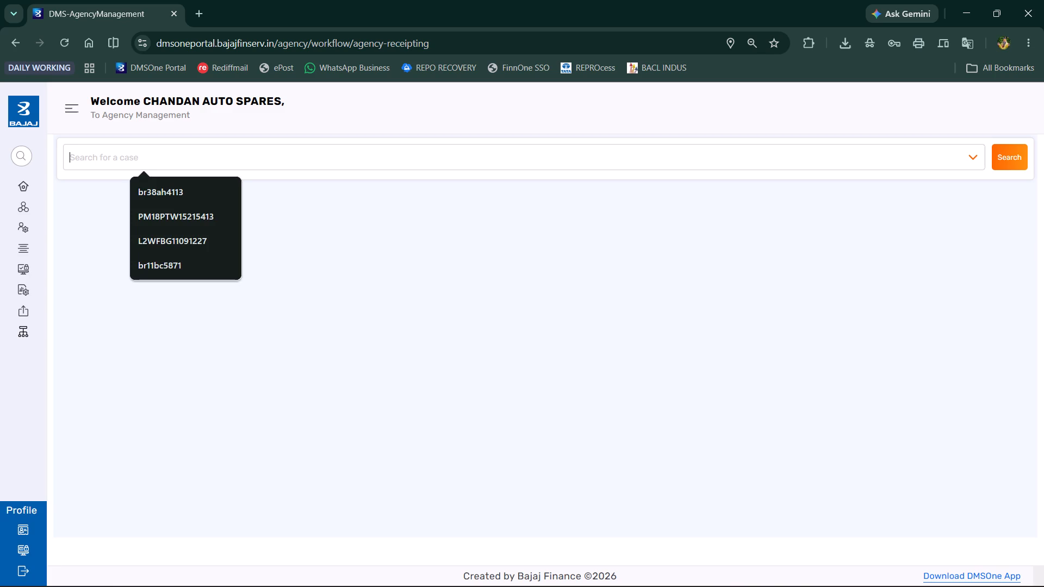
key("ctrl+v")
key("Return")
key("Return")
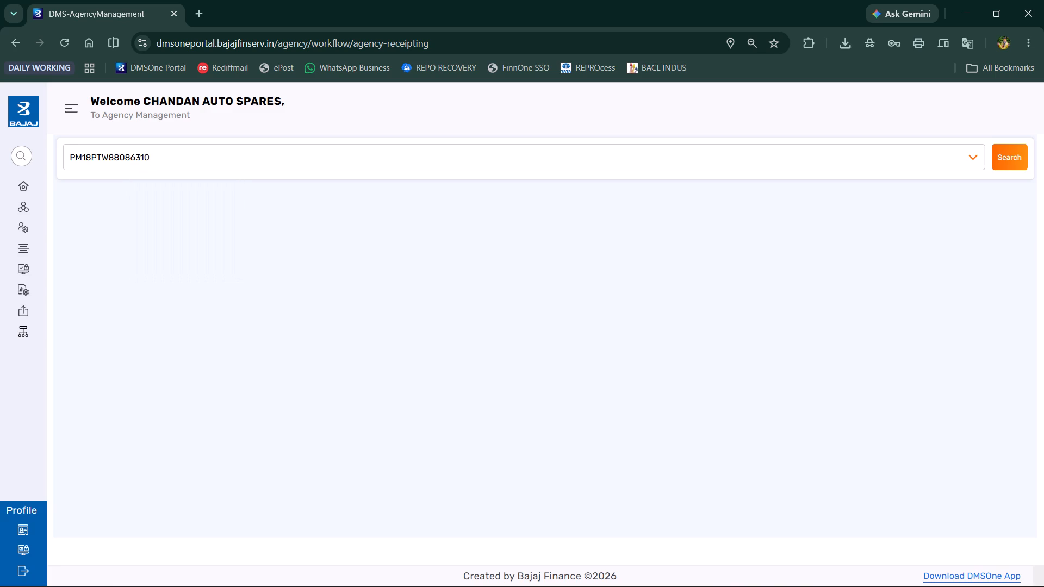
double_click(157, 227)
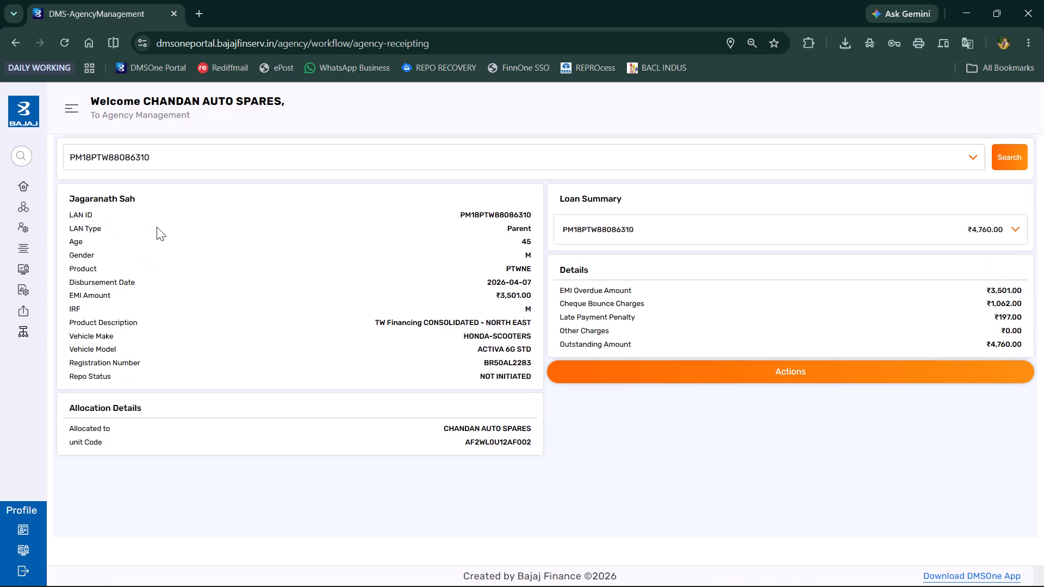
left_click(157, 227)
Switch back to the Excel workbook and go to the Mob No cell of the TRIVENIGUNJ account in row 134.
key("super+Tab")
left_click(474, 136)
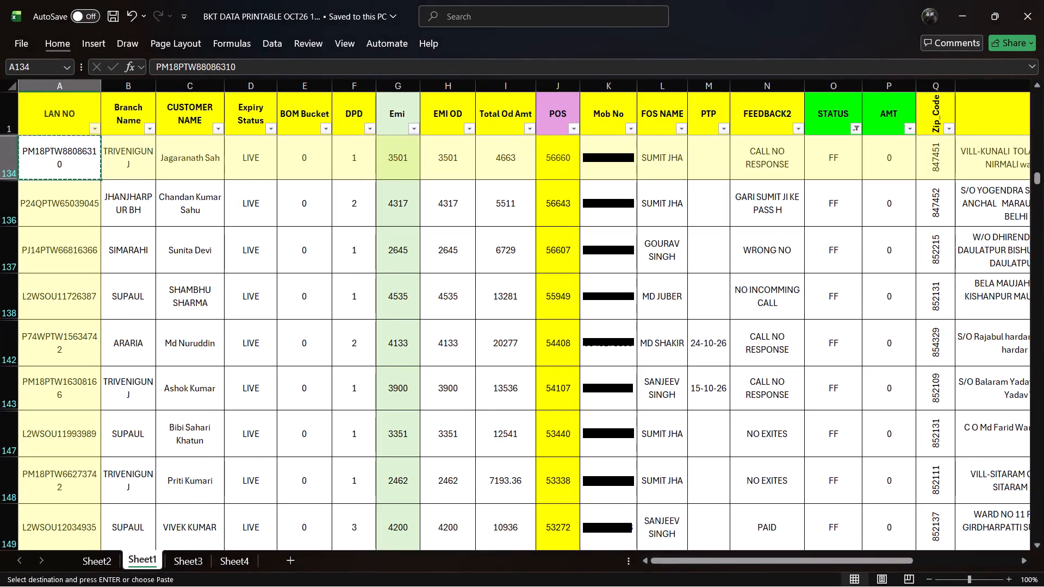
key("Right")
key("Right")
key("Right")
key("Right")
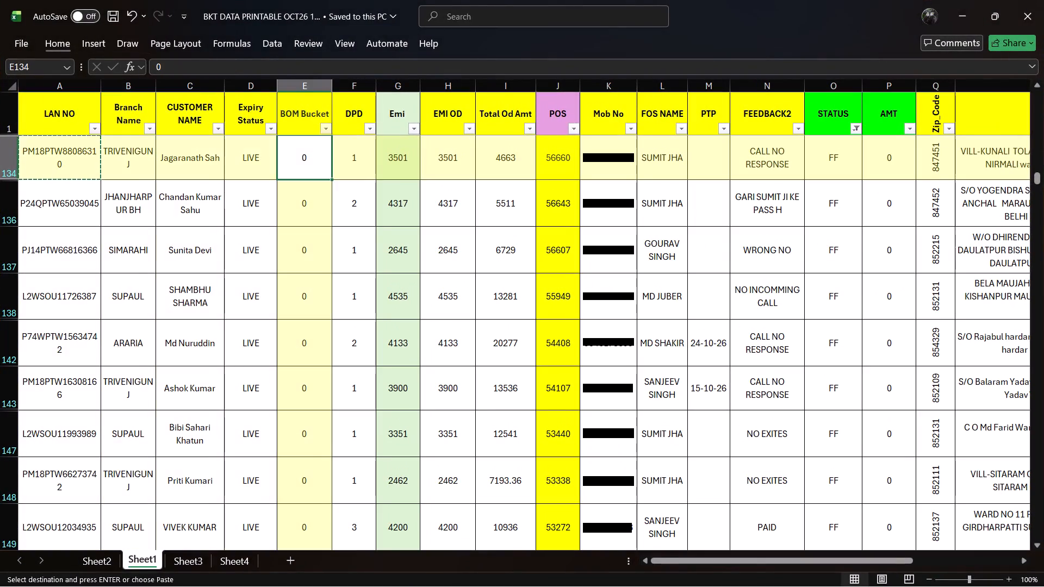
key("Right")
key("Right")
key("Right")
key("Right")
key("Right")
key("Right")
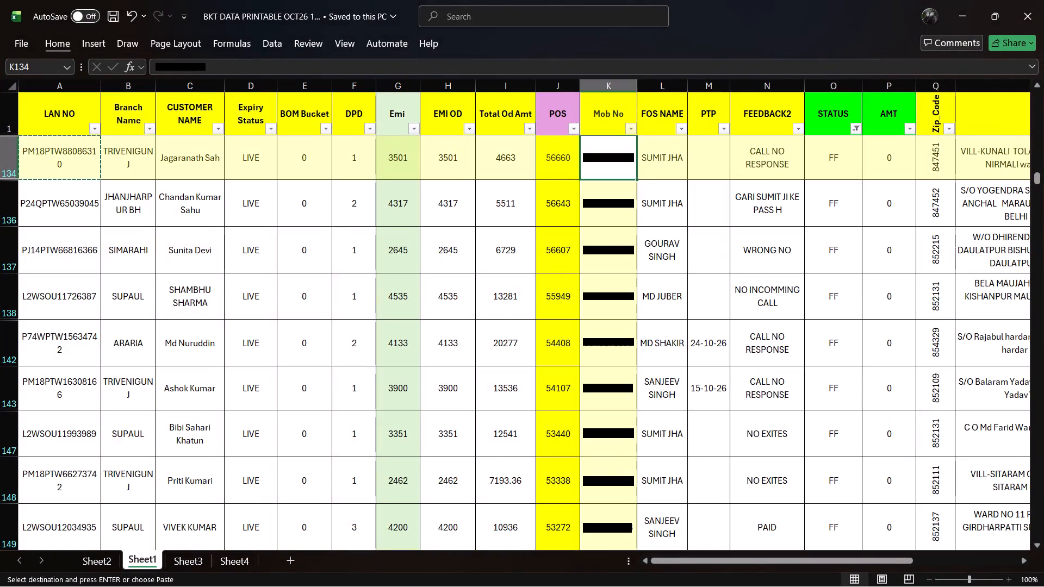
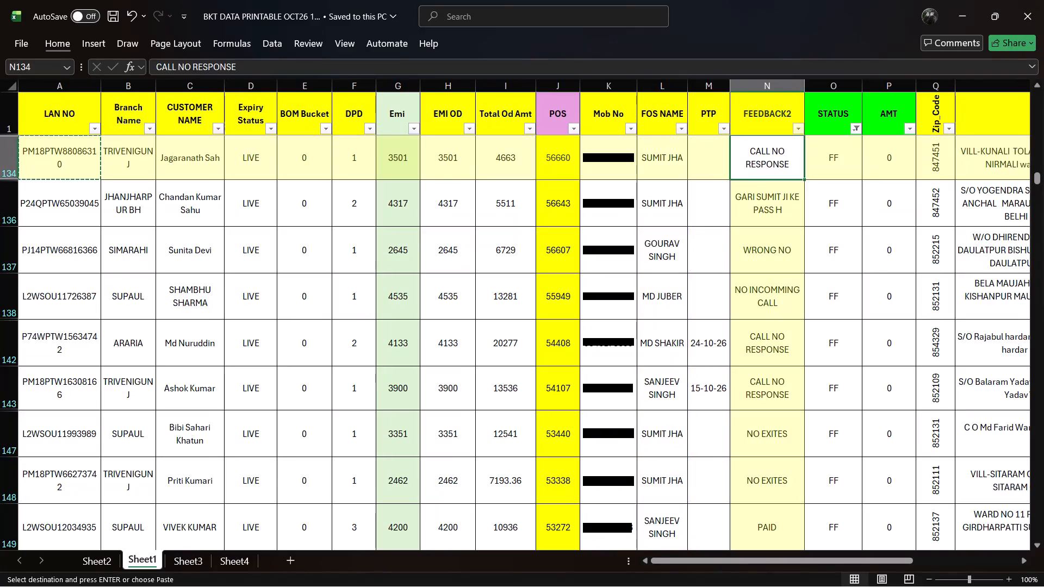
Check the FEEDBACK2, STATUS and PTP cells of the TRIVENIGUNJ account in row 134.
key("Right")
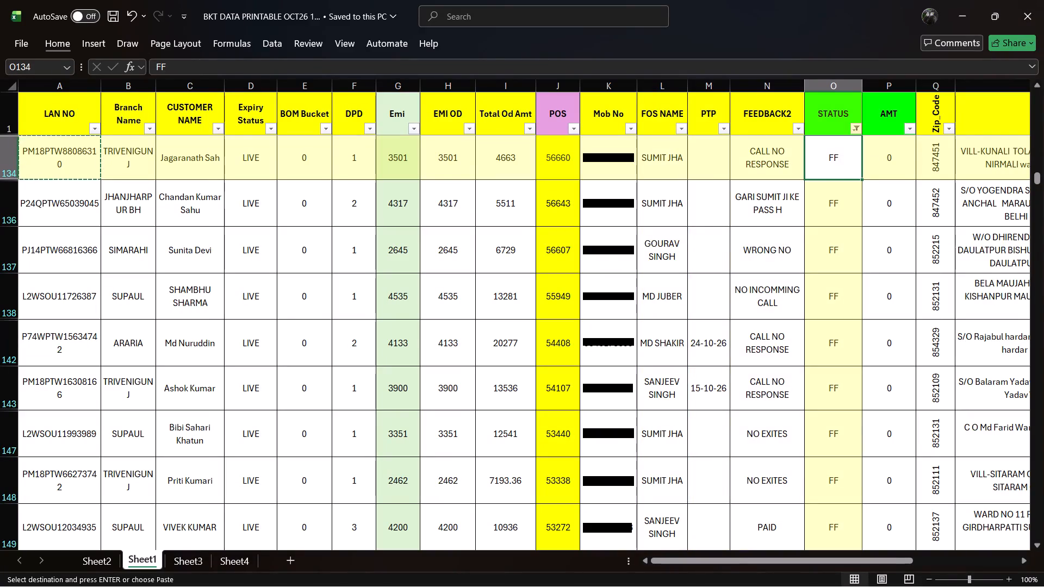
key("Left")
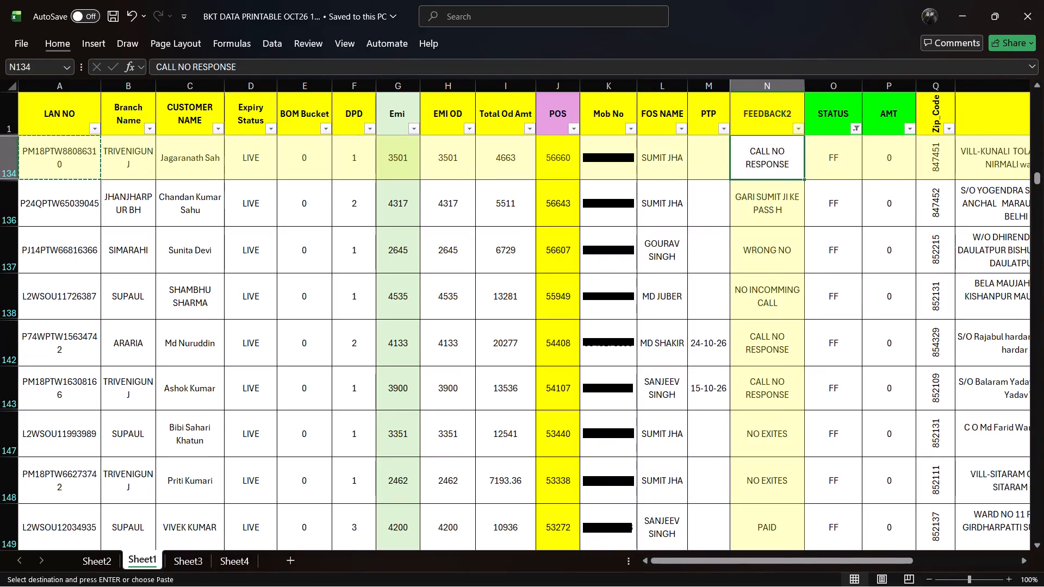
key("Left")
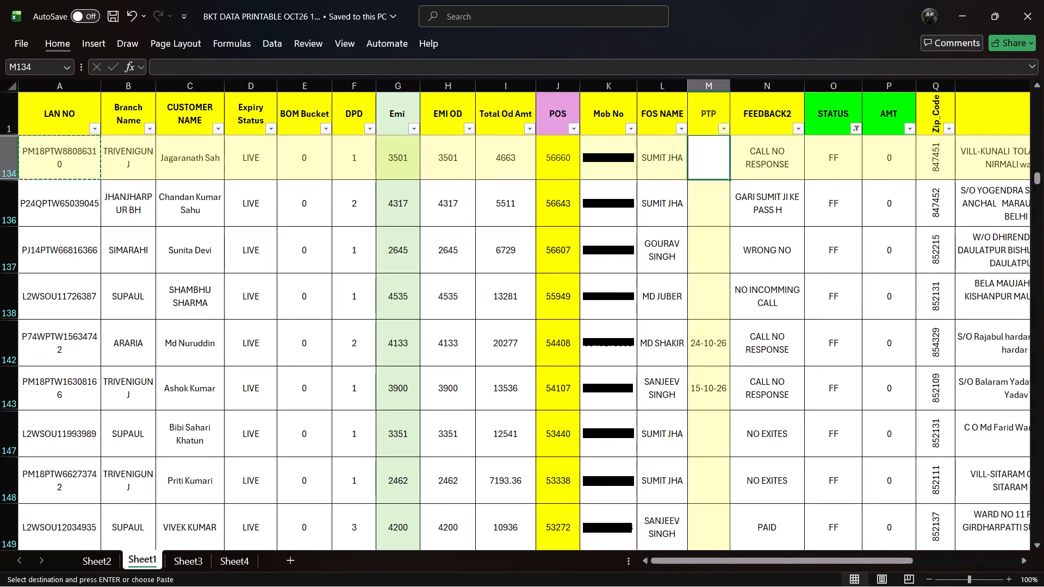
Review the JHANJHARPUR BH account in row 136, from its LAN number across to its Mob No cell.
left_click(43, 208)
key("Right")
key("Right")
key("Right")
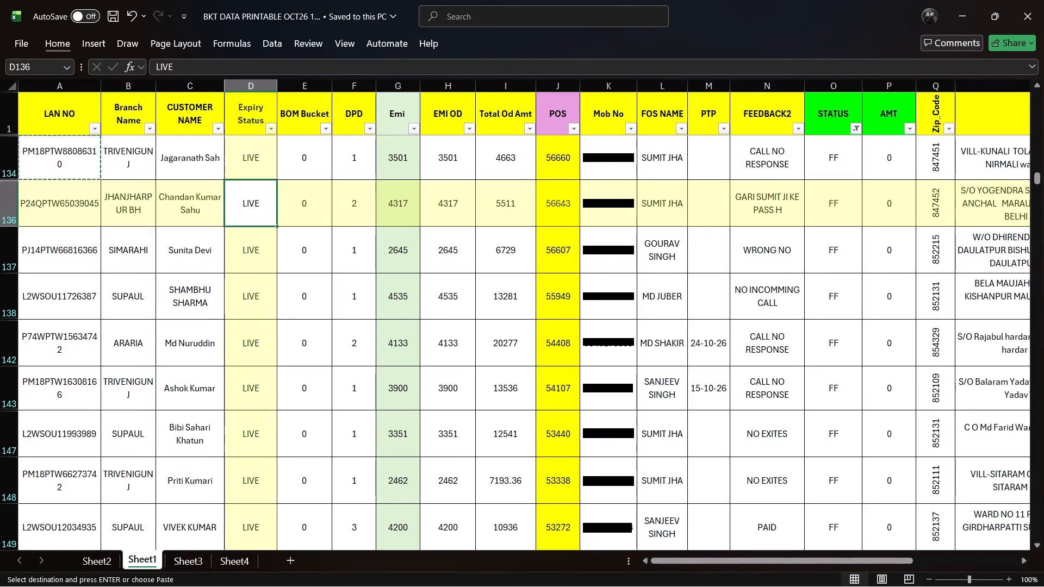
key("Right")
key("Right")
key("Right")
key("Right")
key("Right")
key("Right")
key("Right")
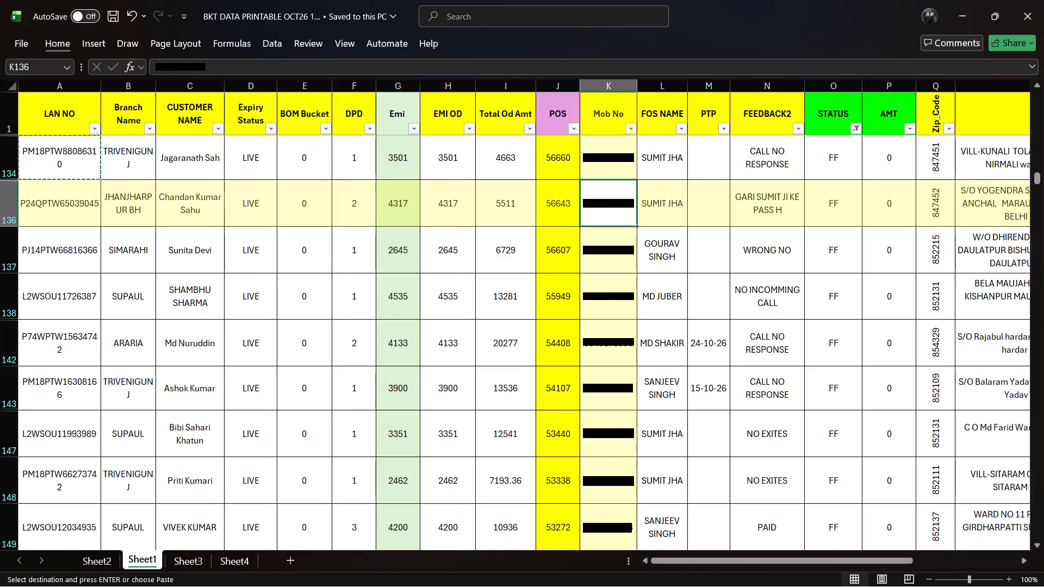
Check the Mob No of the SIMARAHI account in row 137, and the PTP and FOS NAME of the SUPAUL account in row 138.
key("Down")
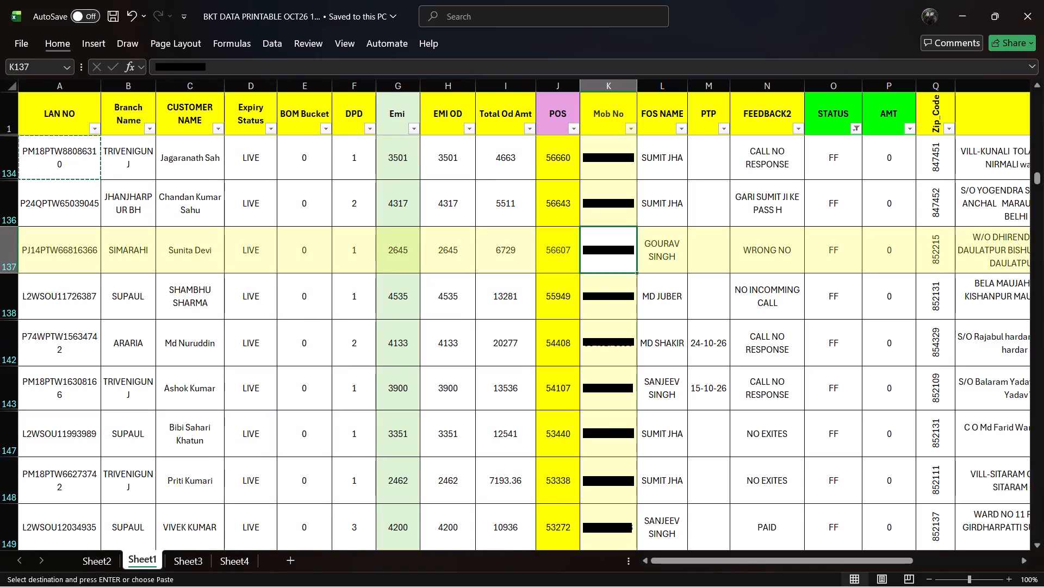
key("Right")
key("Right")
key("Down")
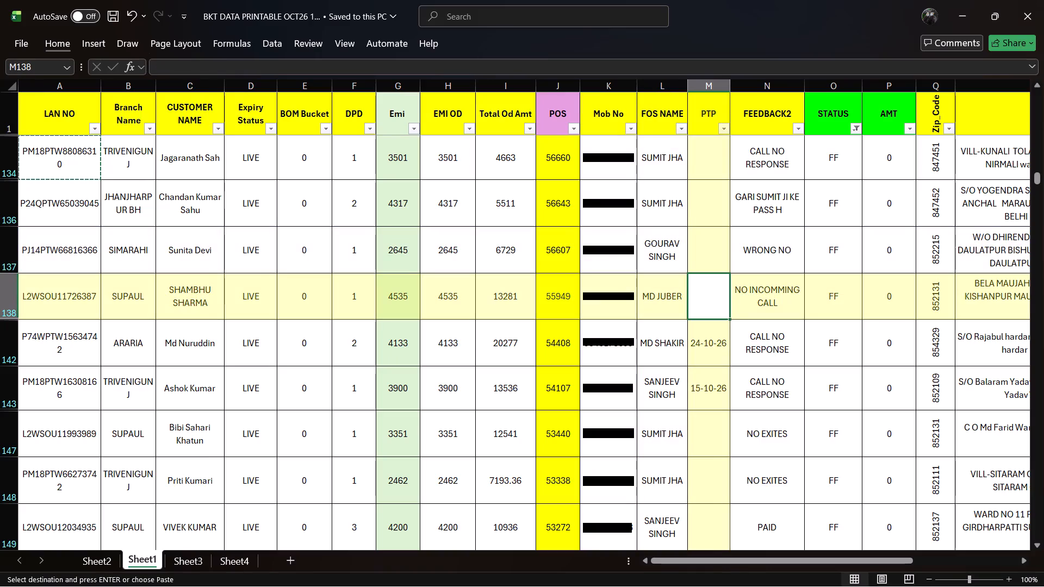
key("Left")
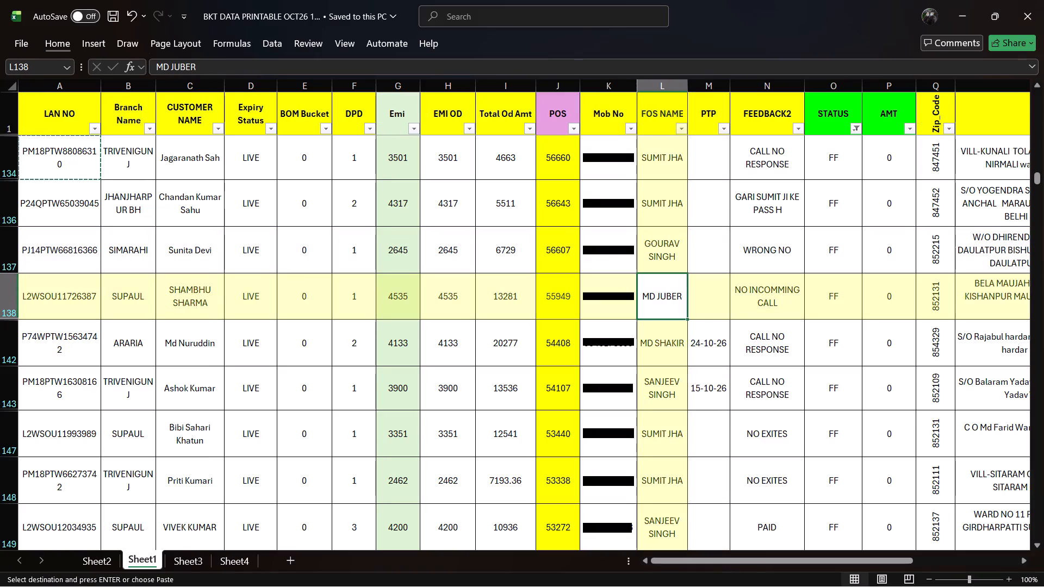
Copy the LAN number of the SUPAUL account in row 138.
key("Left")
key("Left")
key("Left")
key("Left")
key("Left")
key("Left")
key("Left")
key("Left")
key("Left")
key("Left")
key("Left")
key("Left")
key("Left")
key("Left")
key("Left")
key("Left")
key("Left")
key("Left")
key("Left")
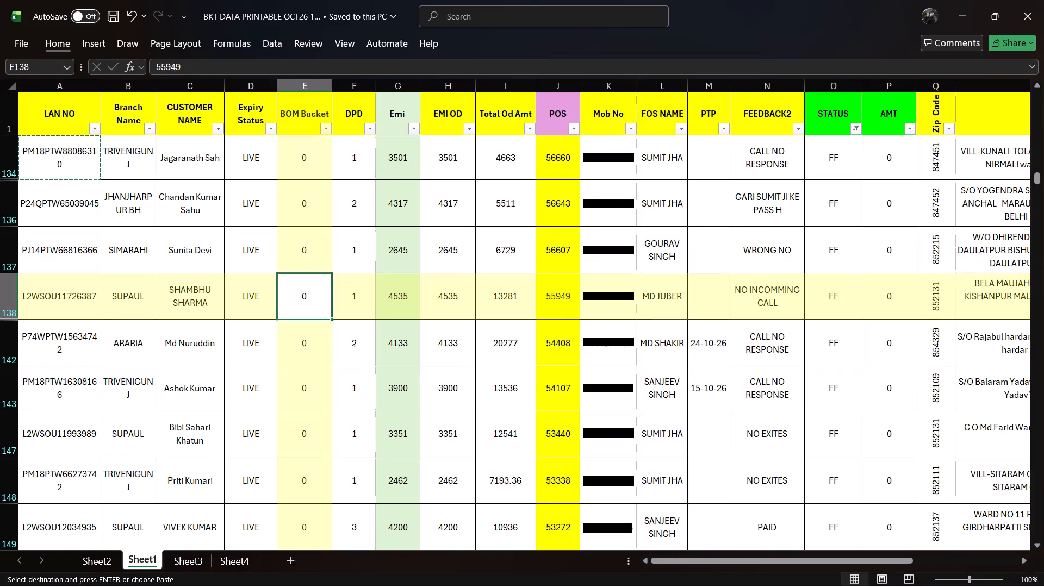
key("ctrl+c")
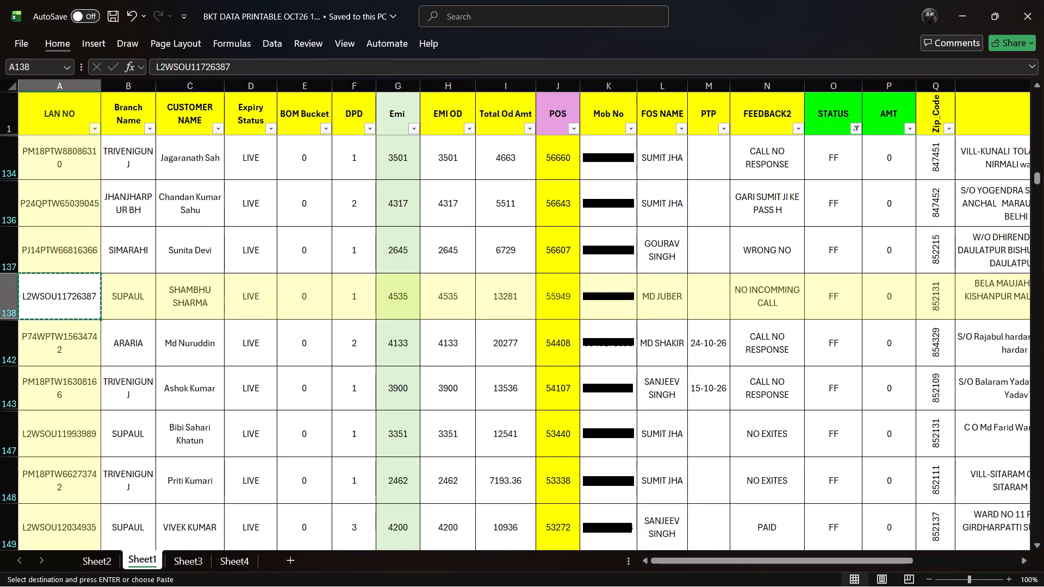
Switch to the DMS portal in Chrome, search for the copied LAN number of the row 138 SUPAUL account and open its loan details.
key("super+Tab")
left_click(461, 202)
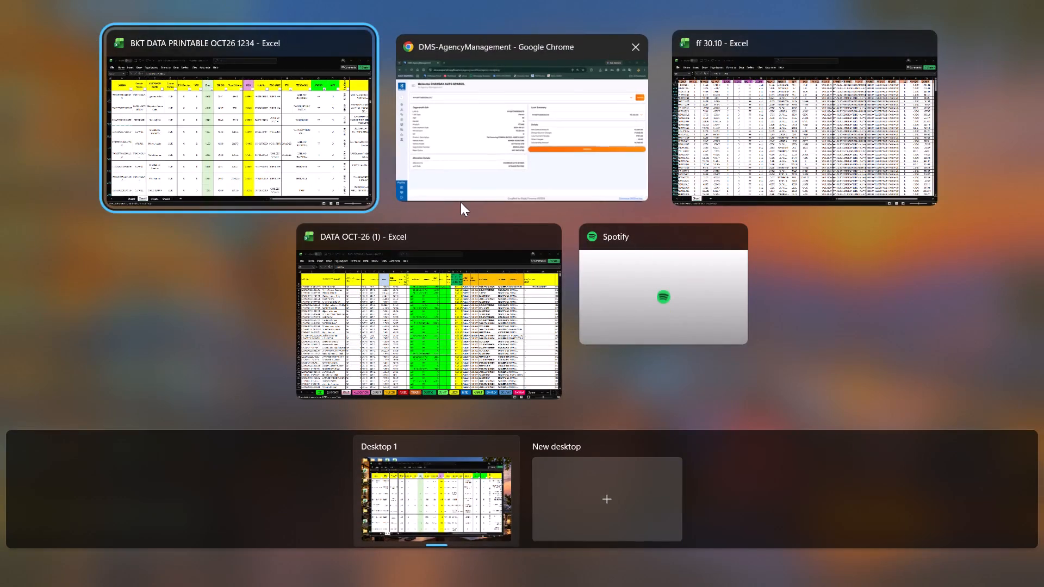
double_click(148, 152)
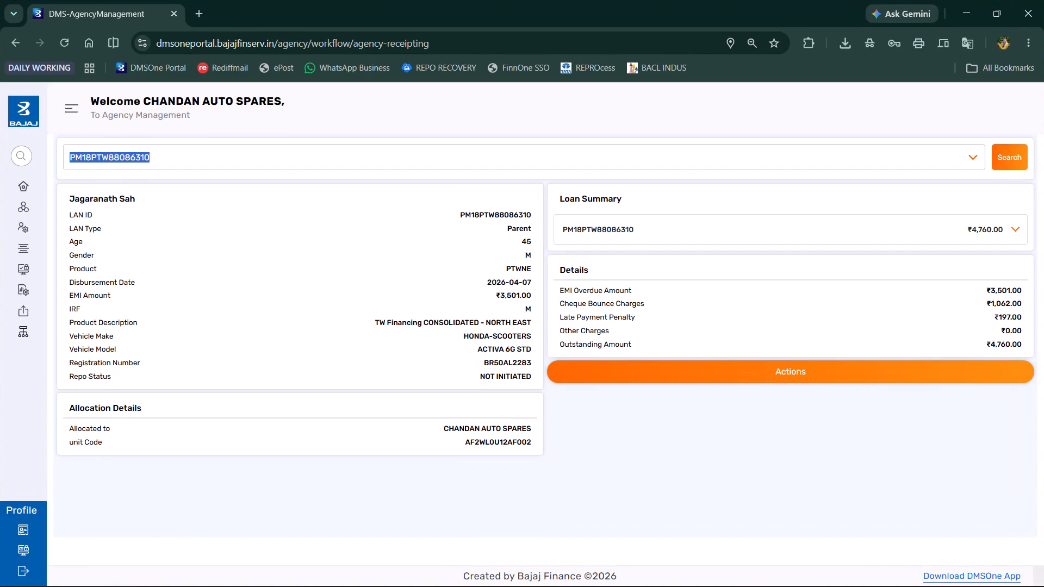
key("BackSpace")
key("ctrl+v")
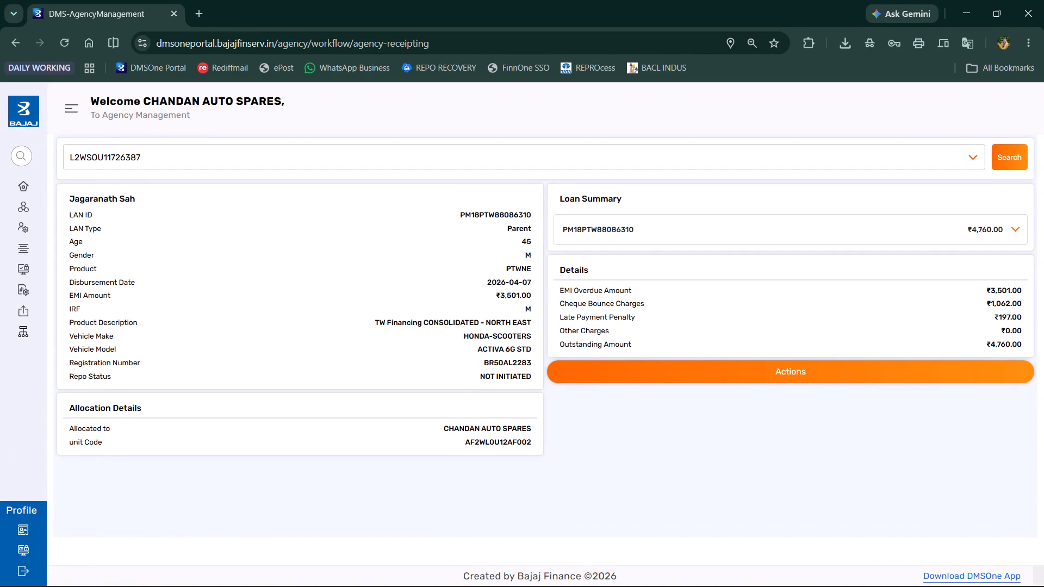
key("Return")
key("Return")
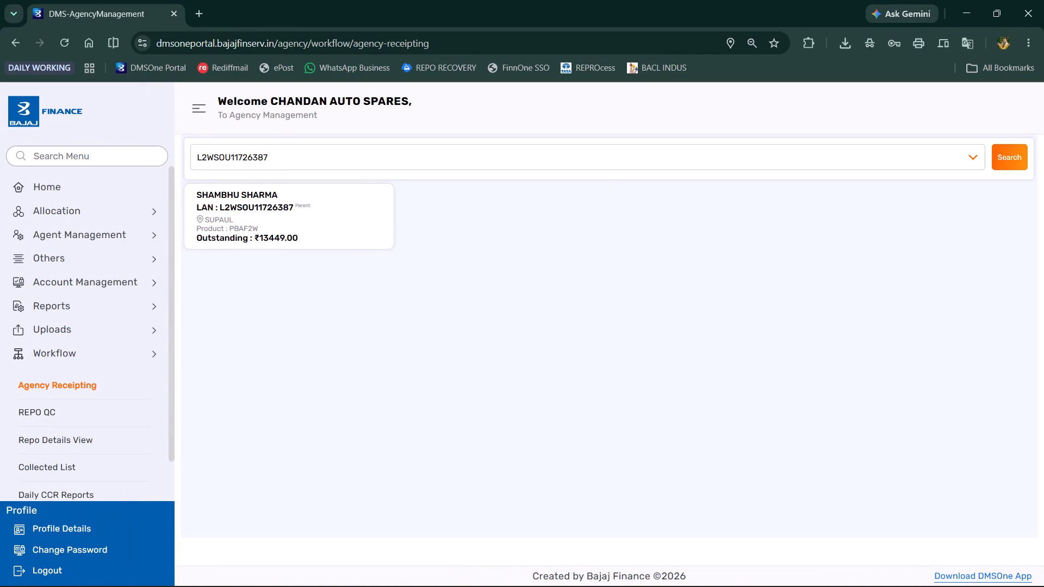
double_click(238, 204)
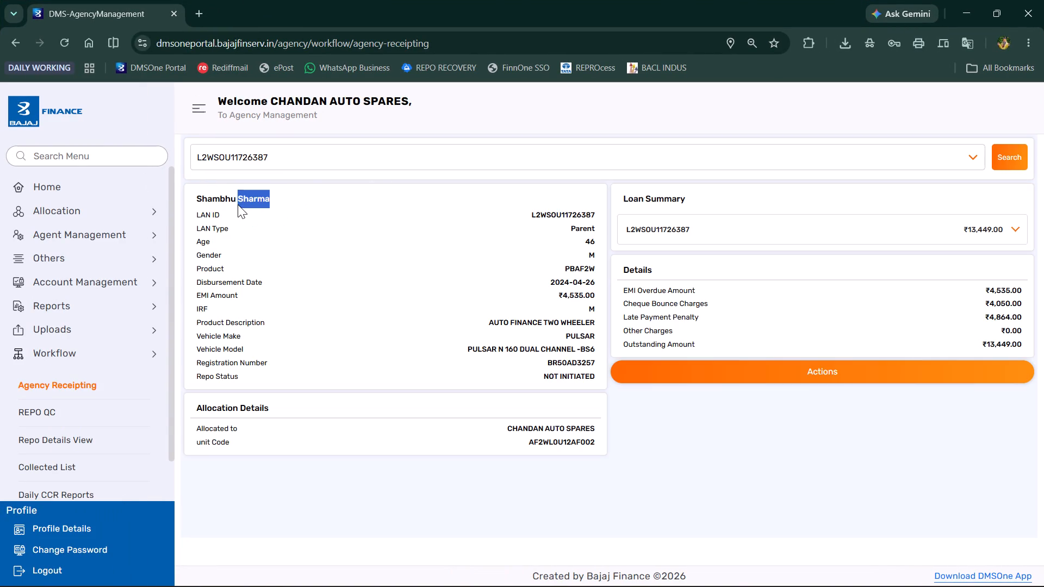
Switch back to the BKT DATA PRINTABLE Excel workbook and go to the Mob No cell of the SUPAUL account in row 138.
key("super+Tab")
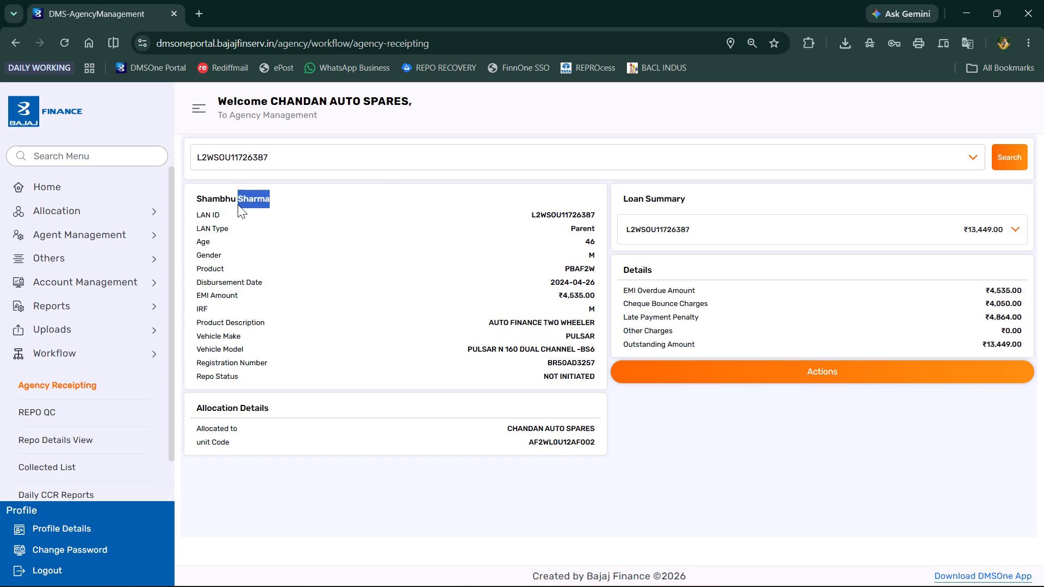
left_click(484, 161)
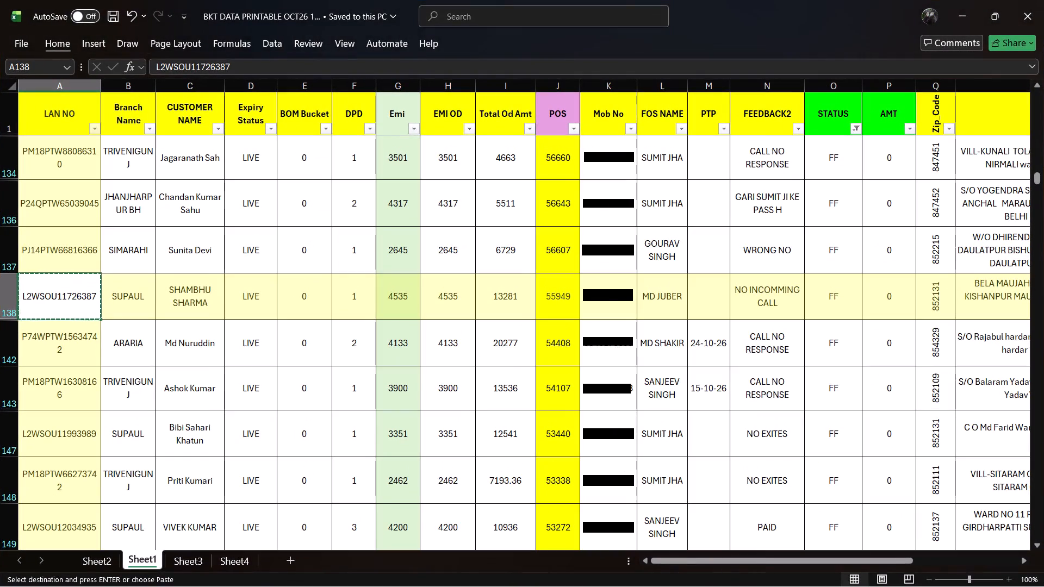
left_click(619, 312)
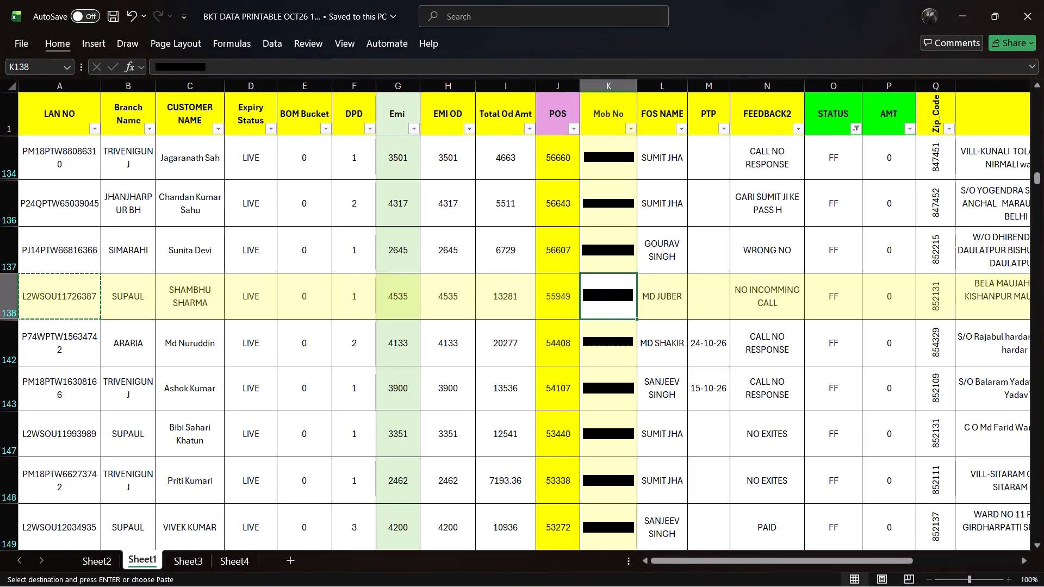
Move on to the ARARIA account in row 142 and copy its LAN number.
key("Down")
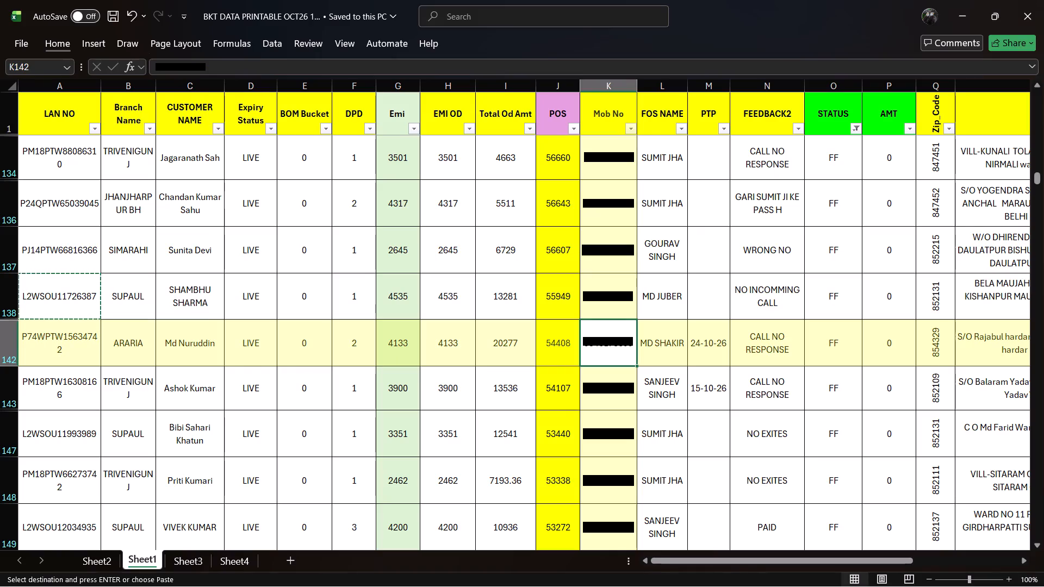
key("Left")
key("Left")
key("Left")
key("Left")
key("Left")
key("Left")
key("Left")
key("Left")
key("Left")
key("Left")
key("Left")
key("Left")
key("Left")
key("Left")
key("Left")
key("Left")
key("Left")
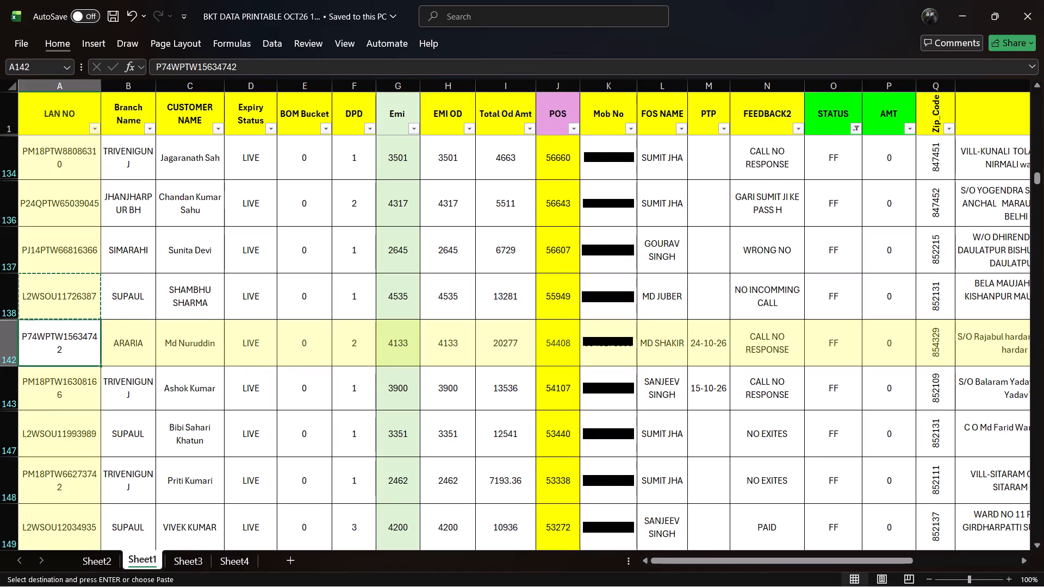
key("ctrl+c")
Switch to the DMS portal in Chrome, search for the copied LAN number of the row 142 ARARIA account and open its loan details.
key("super+Tab")
left_click(542, 100)
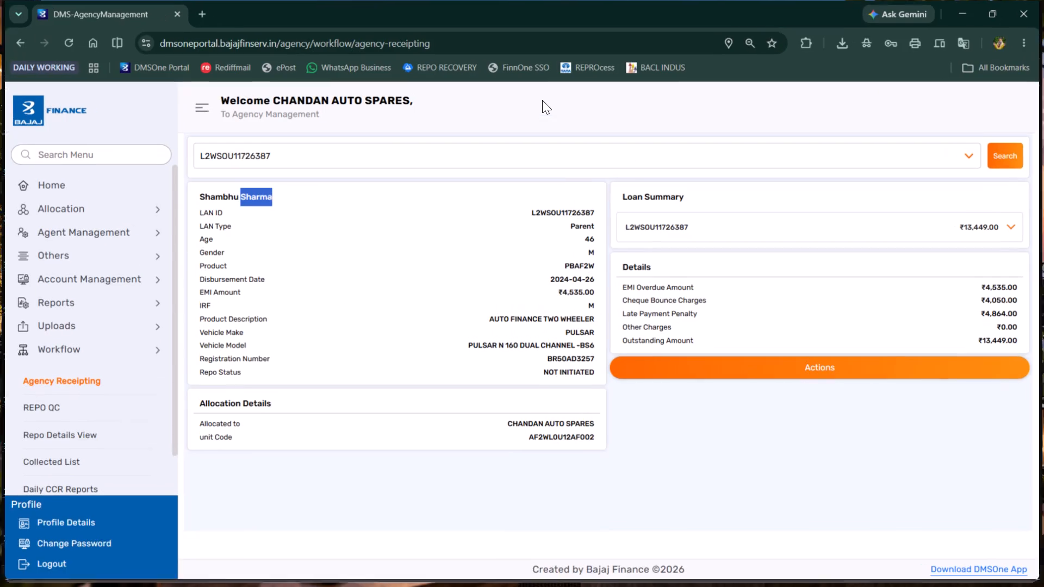
double_click(297, 146)
key("BackSpace")
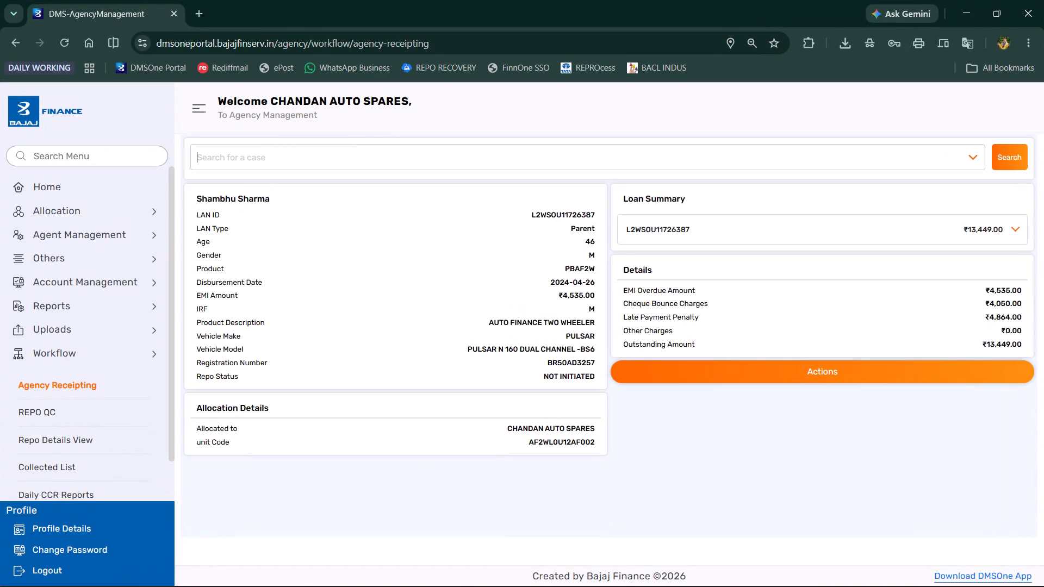
key("ctrl+v")
key("Return")
key("Return")
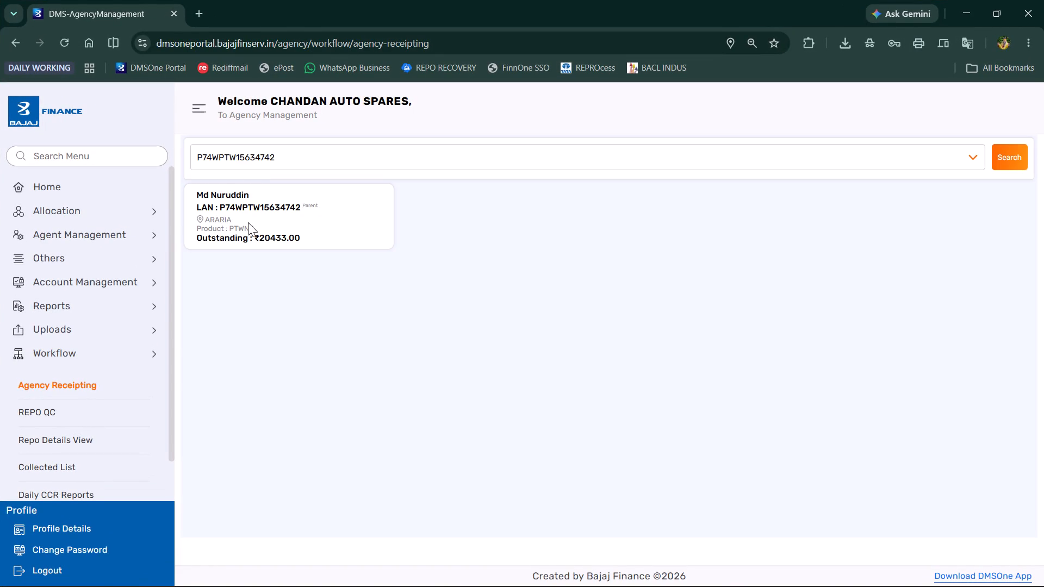
left_click(248, 222)
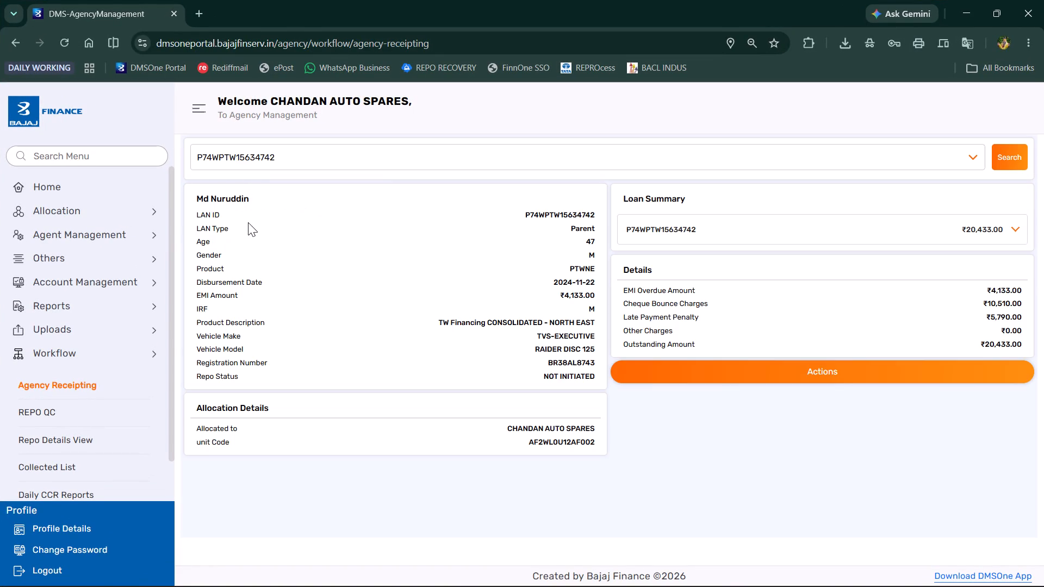
Switch back to the BKT DATA PRINTABLE Excel workbook and go to the Mob No cell of the ARARIA account in row 142.
key("super+Tab")
left_click(527, 131)
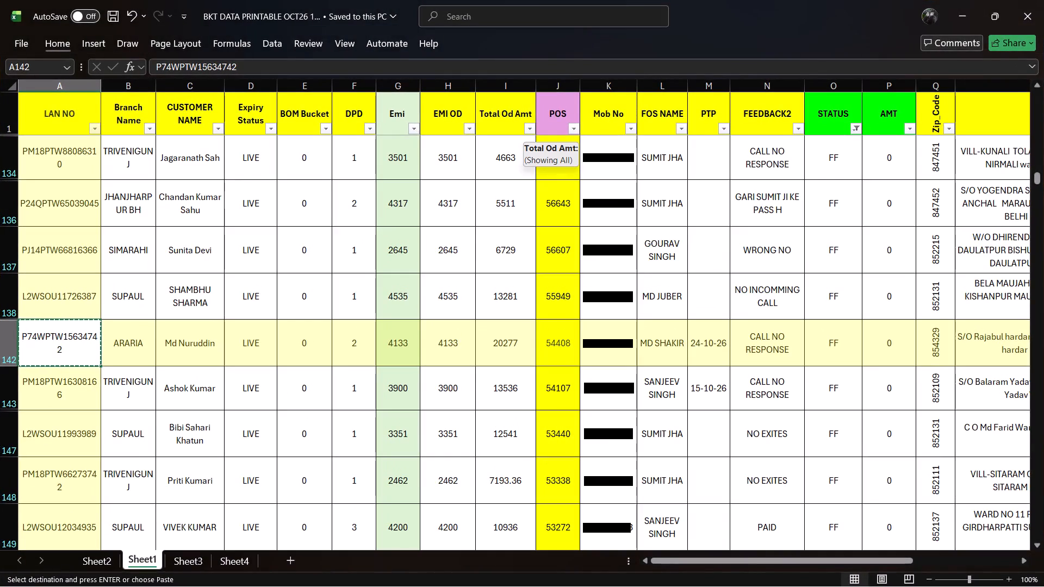
key("Right")
key("Right")
key("Right")
key("Right")
key("Right")
key("Right")
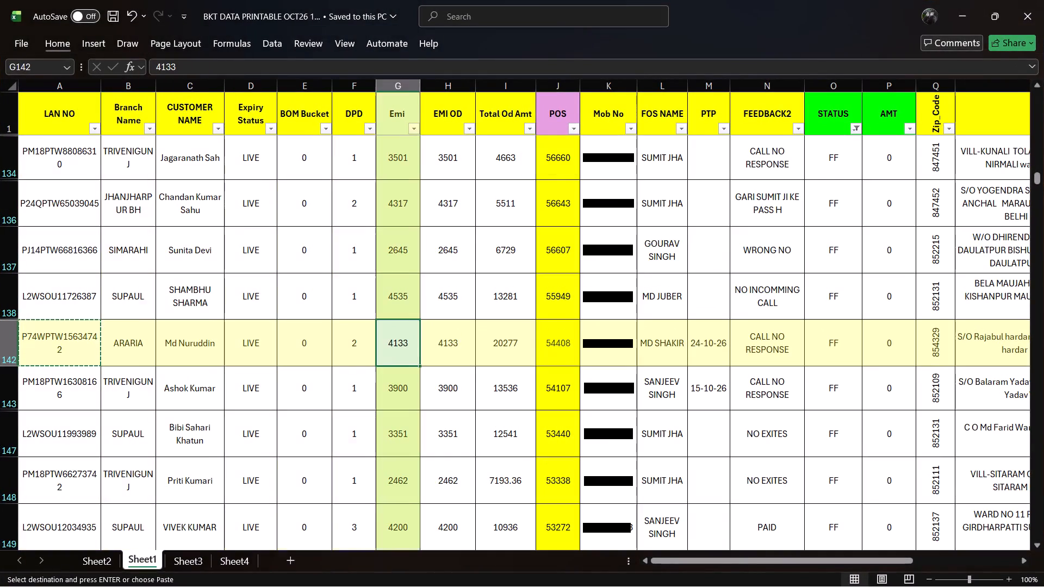
key("Right")
key("Right")
key("Right")
key("Right")
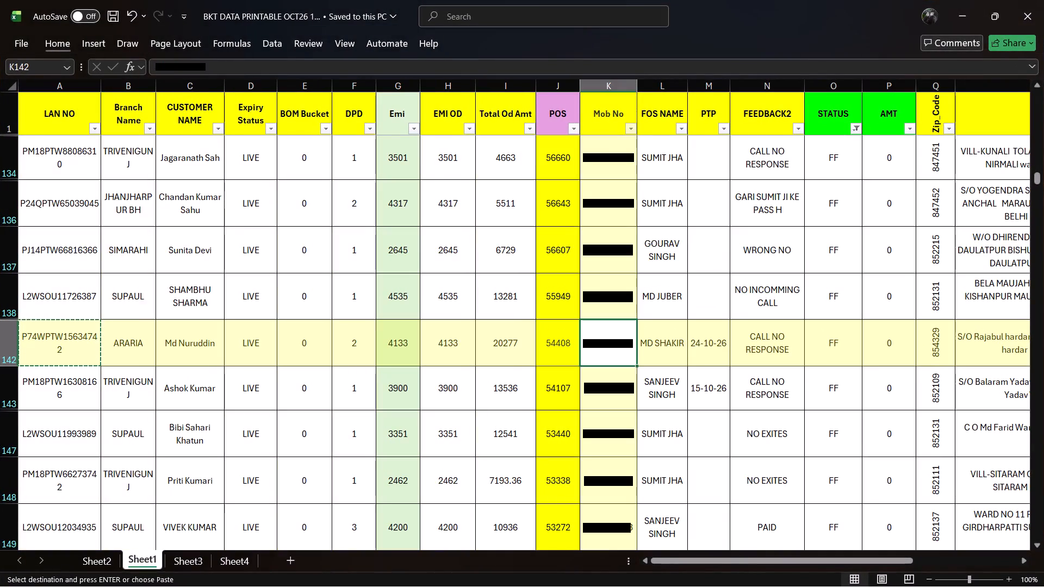
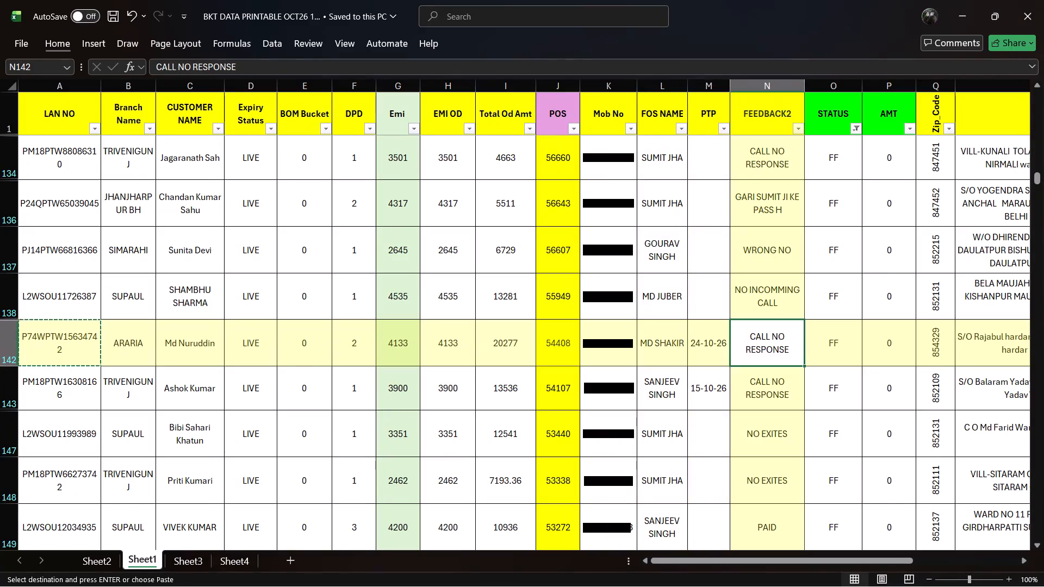
Change the FEEDBACK2 entry of the ARARIA account in row 142 to SWITCH OFF and save the workbook.
key("BackSpace")
type("SW")
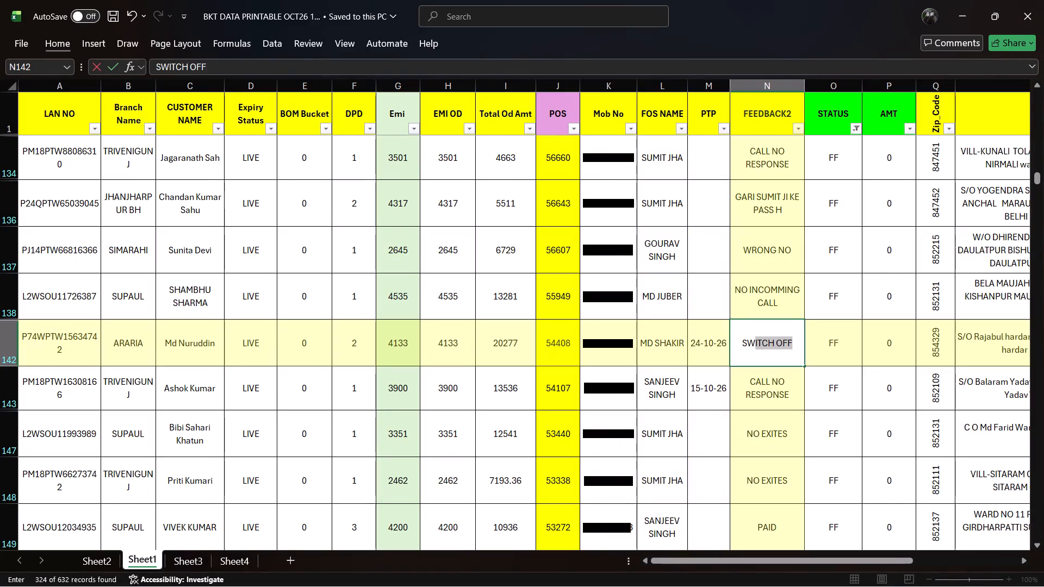
key("Left")
key("Down")
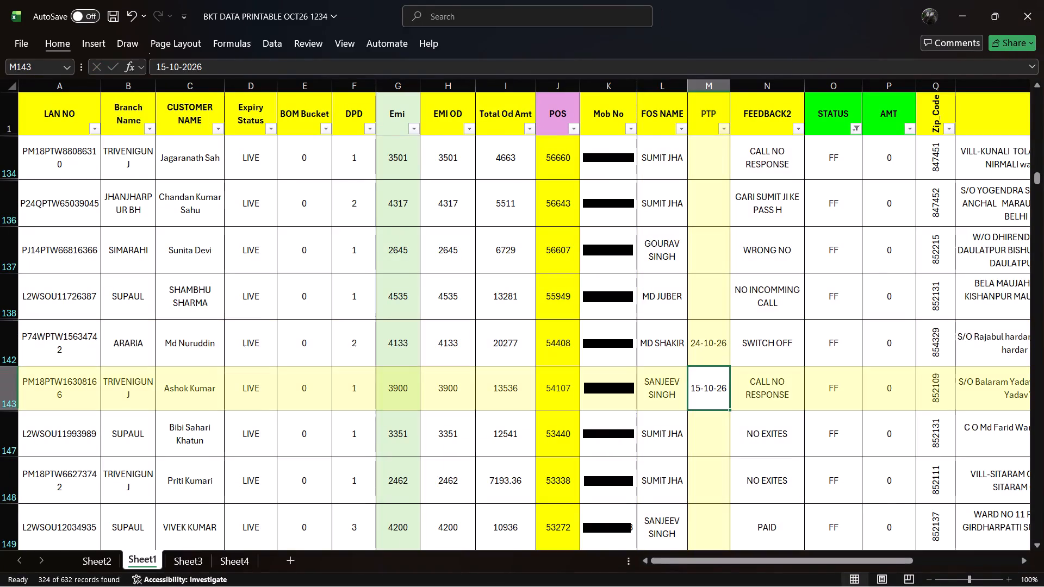
key("ctrl+s")
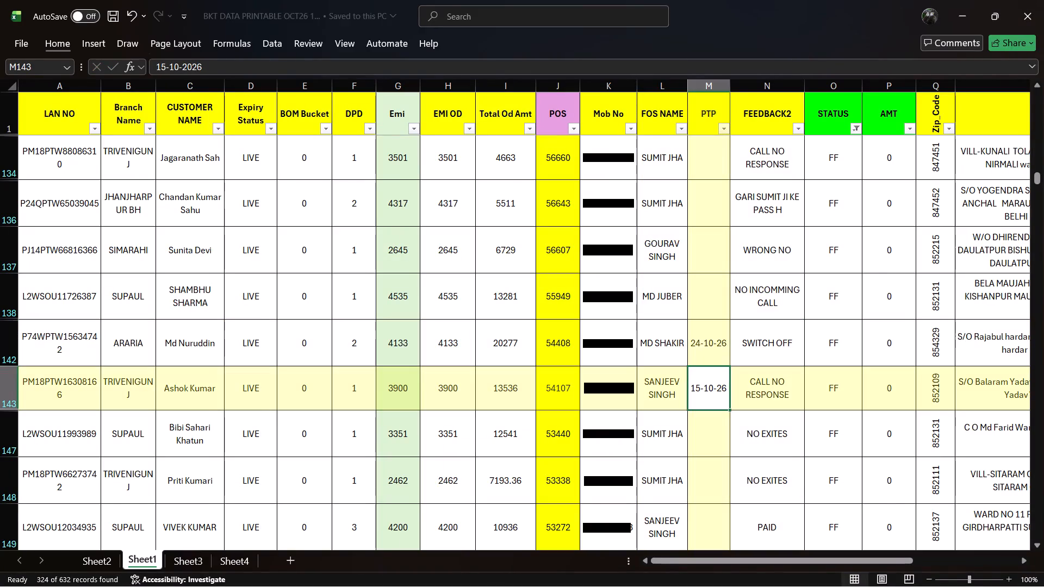
Move on to the TRIVENIGUNJ account in row 143 and copy its LAN number.
left_click(754, 392)
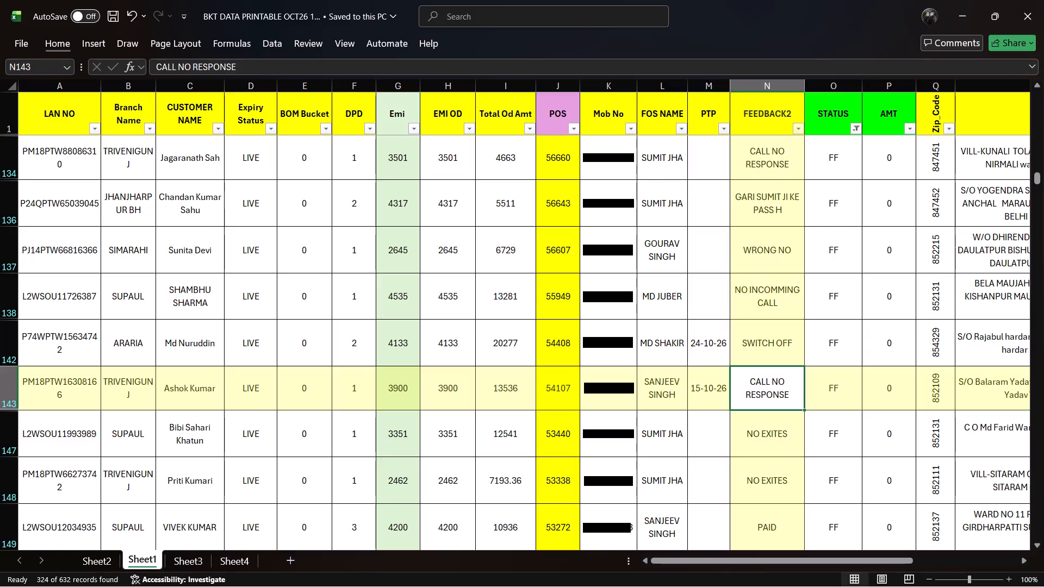
key("Left")
key("Left")
key("Left")
key("Left")
key("Left")
key("Left")
key("Left")
key("Left")
key("Left")
key("Left")
key("Left")
key("Left")
key("Left")
key("Left")
key("Left")
key("Left")
key("Left")
key("Left")
key("Left")
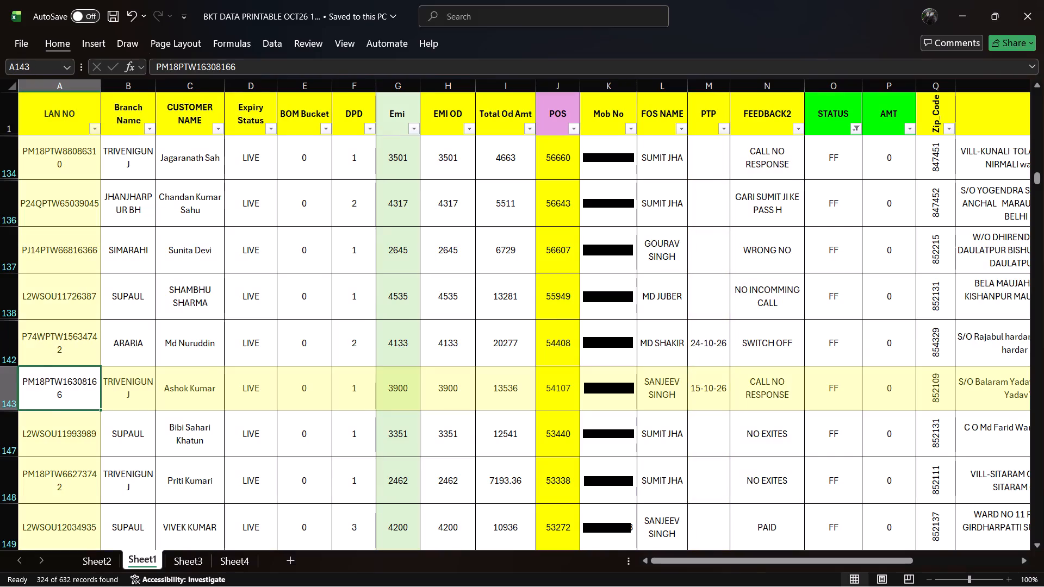
key("ctrl+c")
Switch to the DMS portal in Chrome, search for the copied LAN number of the row 143 TRIVENIGUNJ account and open its loan details.
key("super+Tab")
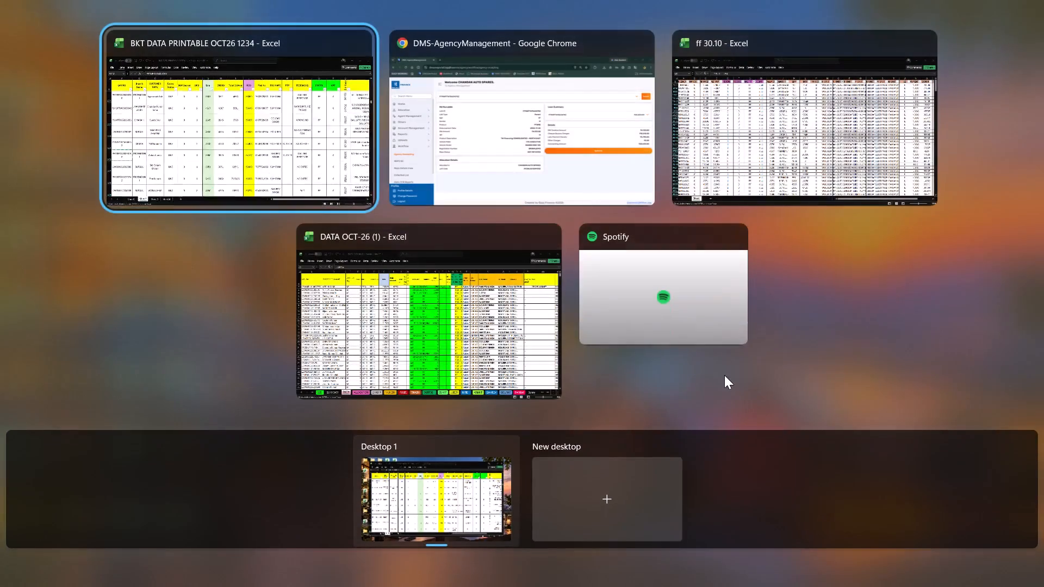
left_click(564, 123)
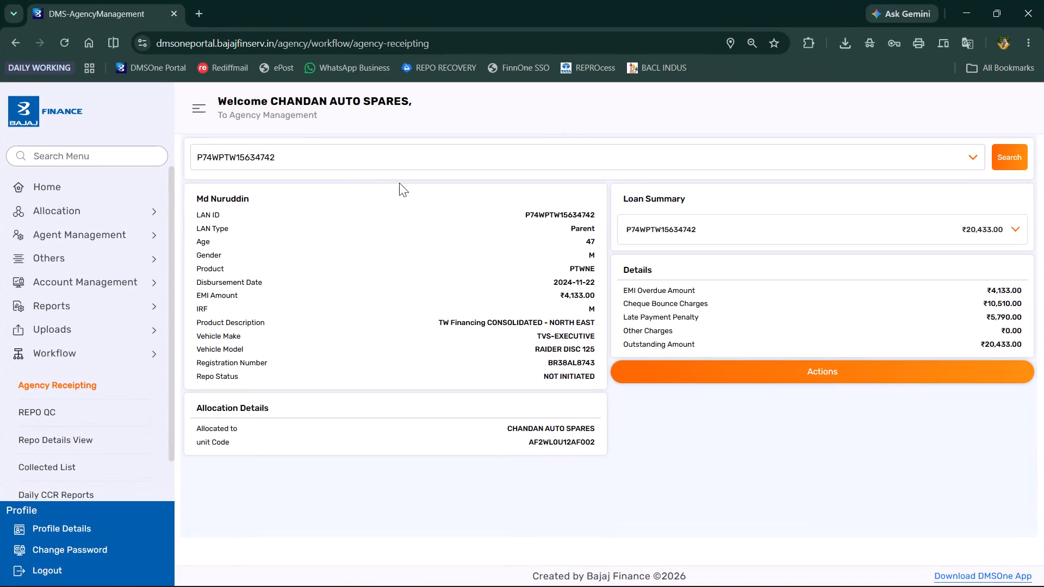
double_click(289, 152)
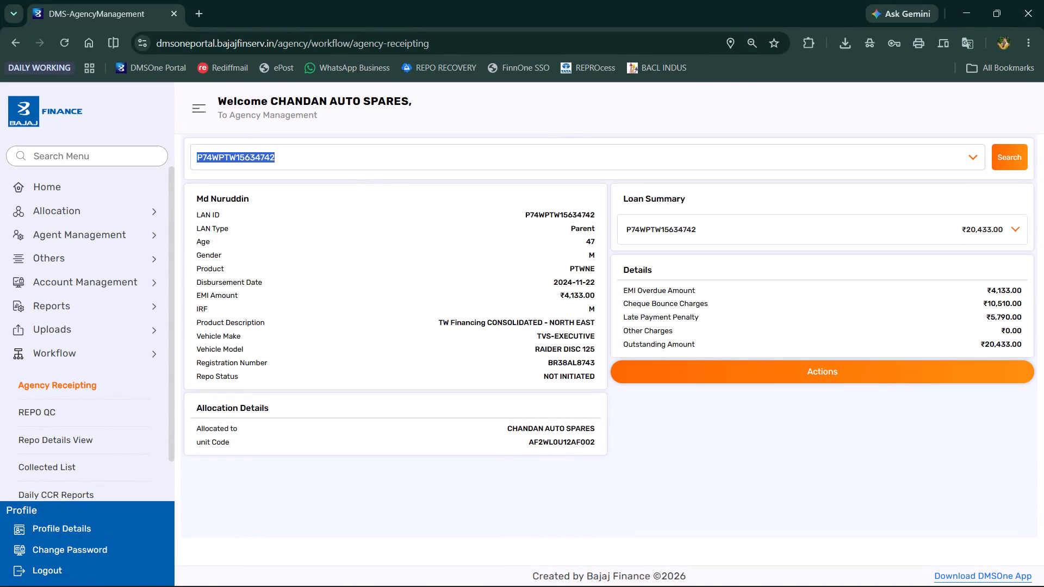
key("BackSpace")
key("ctrl+v")
key("Return")
key("Return")
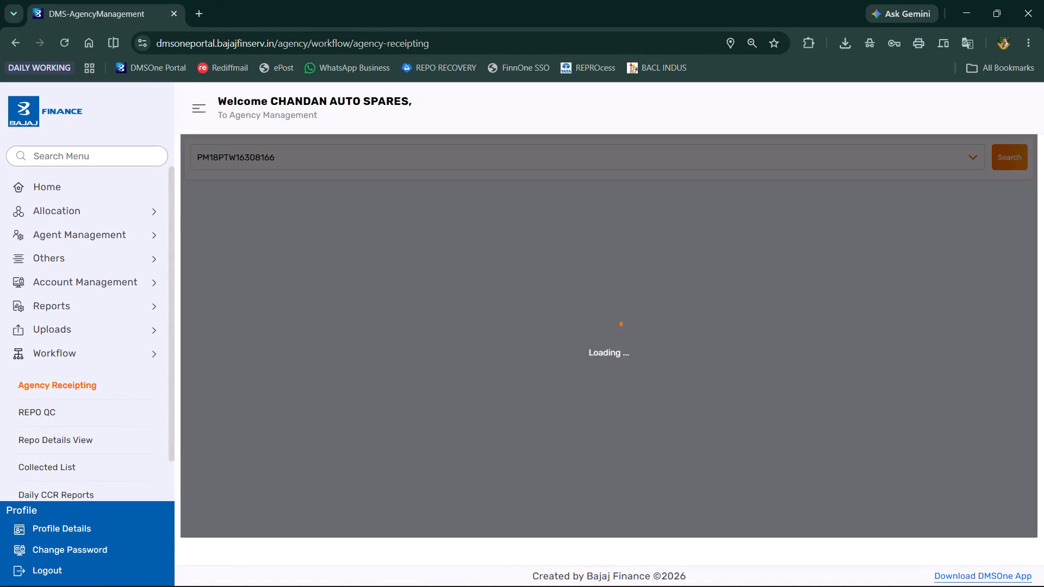
double_click(243, 227)
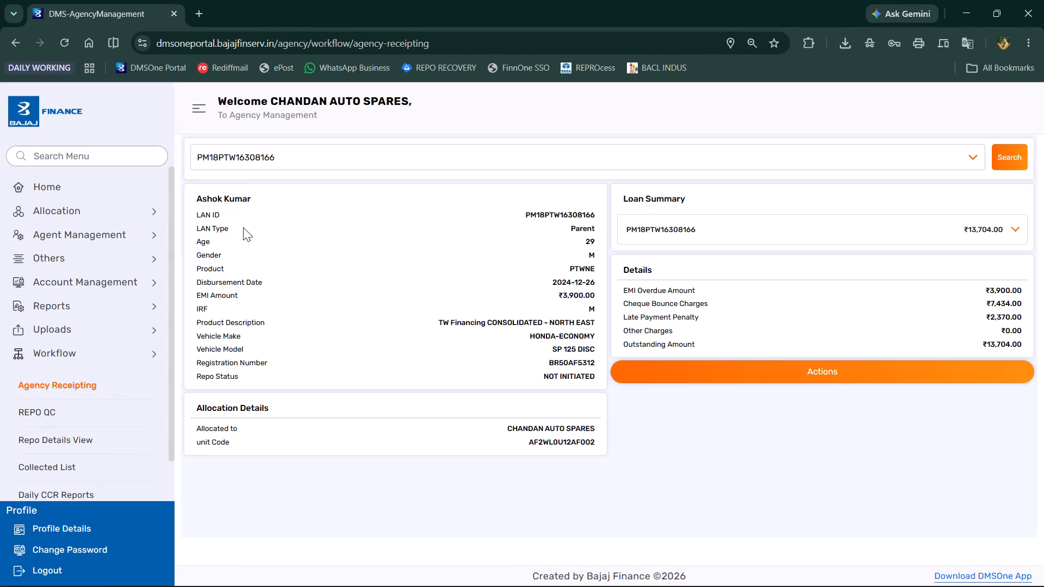
Switch back to the BKT DATA PRINTABLE Excel workbook and go to the Mob No cell of the TRIVENIGUNJ account in row 143.
key("super+Tab")
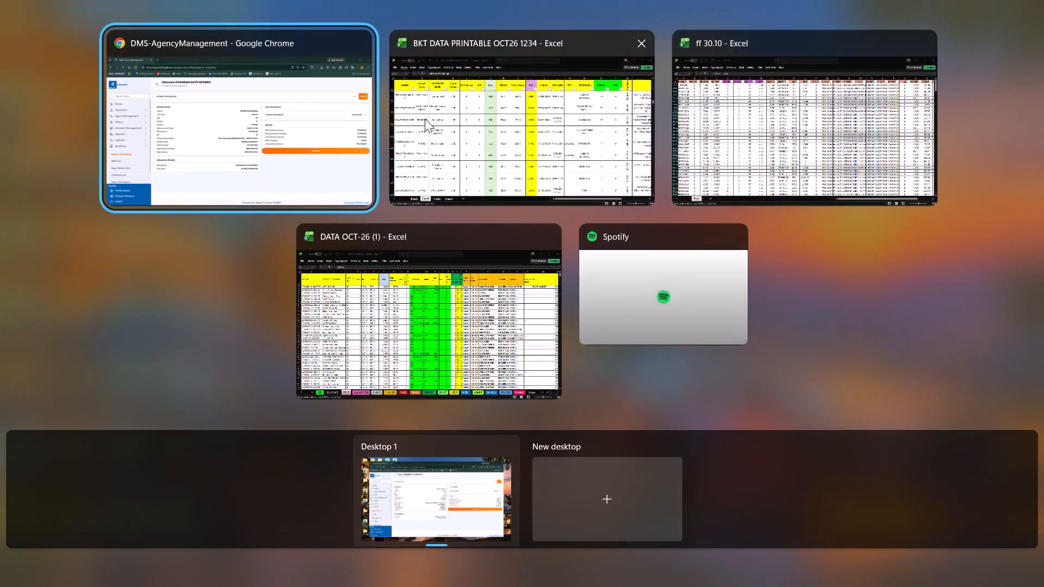
left_click(459, 152)
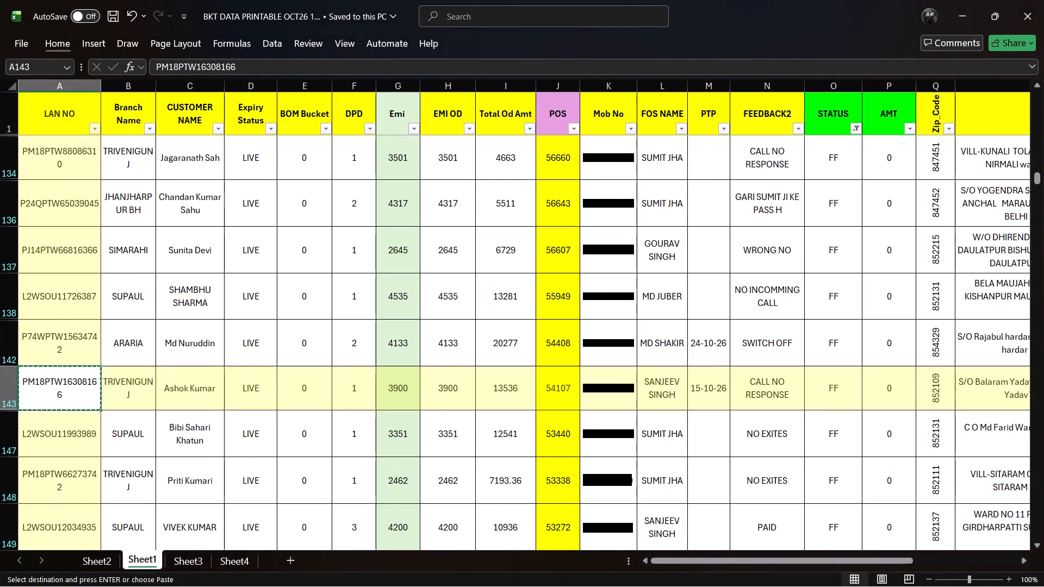
key("Right")
key("Right")
key("Right")
key("Right")
key("Right")
key("Right")
key("Right")
key("Right")
key("Right")
key("Right")
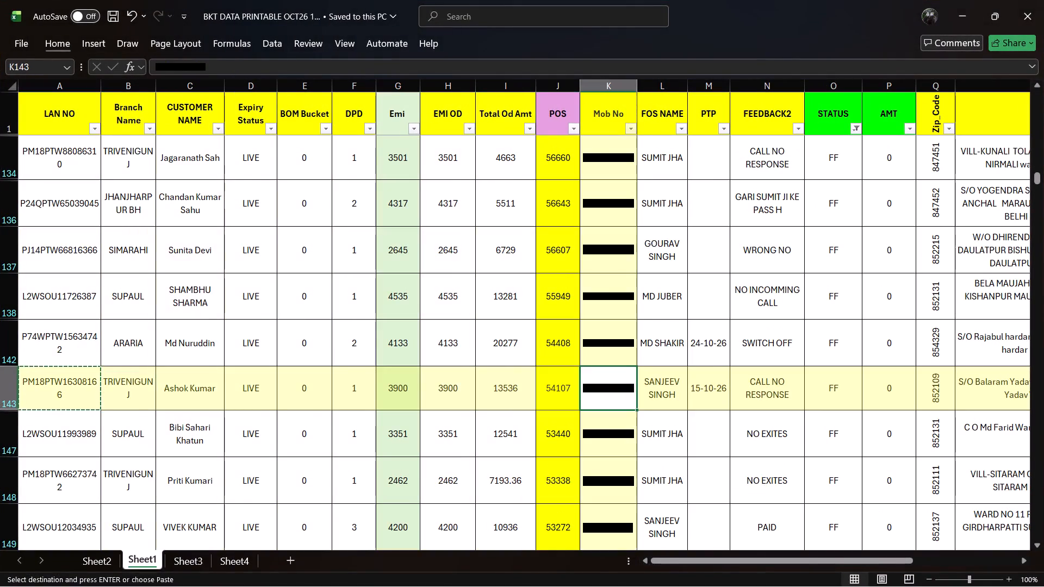
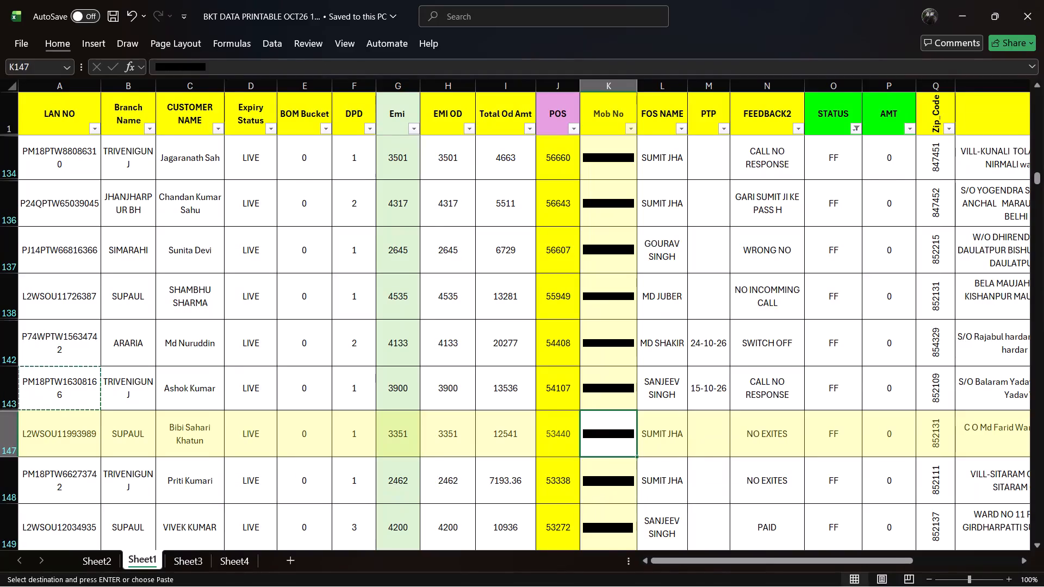
Copy the LAN number of the SUPAUL account in row 147.
key("Left")
key("Left")
key("Left")
key("Left")
key("Left")
key("Left")
key("Left")
key("Left")
key("Left")
key("Left")
key("Left")
key("Left")
key("Left")
key("Left")
key("Left")
key("Left")
key("Left")
key("Left")
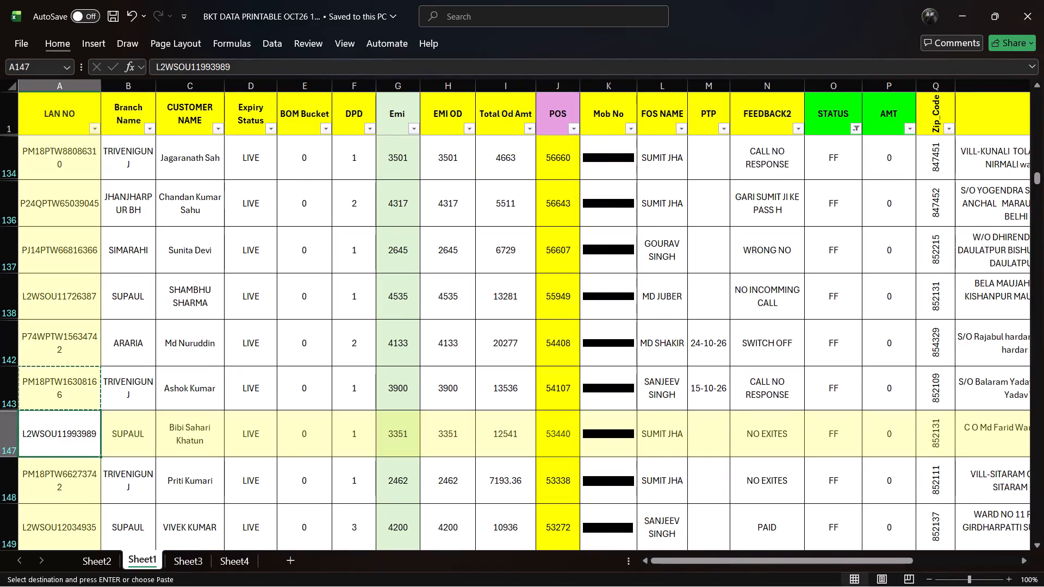
key("ctrl+c")
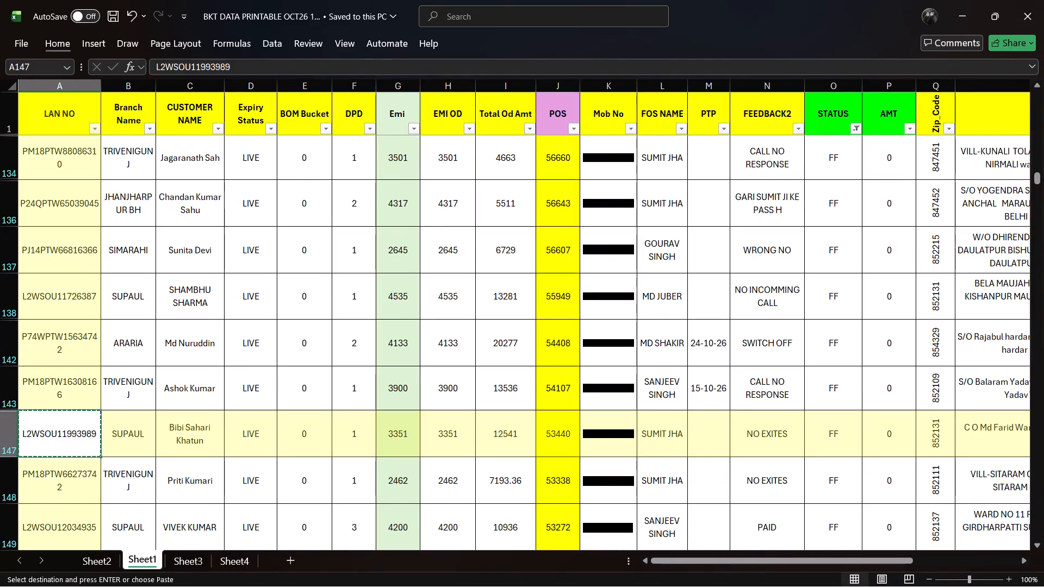
Switch to the DMS portal in Chrome, search for the copied LAN number of the row 147 SUPAUL account and open its loan details.
key("super+Tab")
left_click(503, 86)
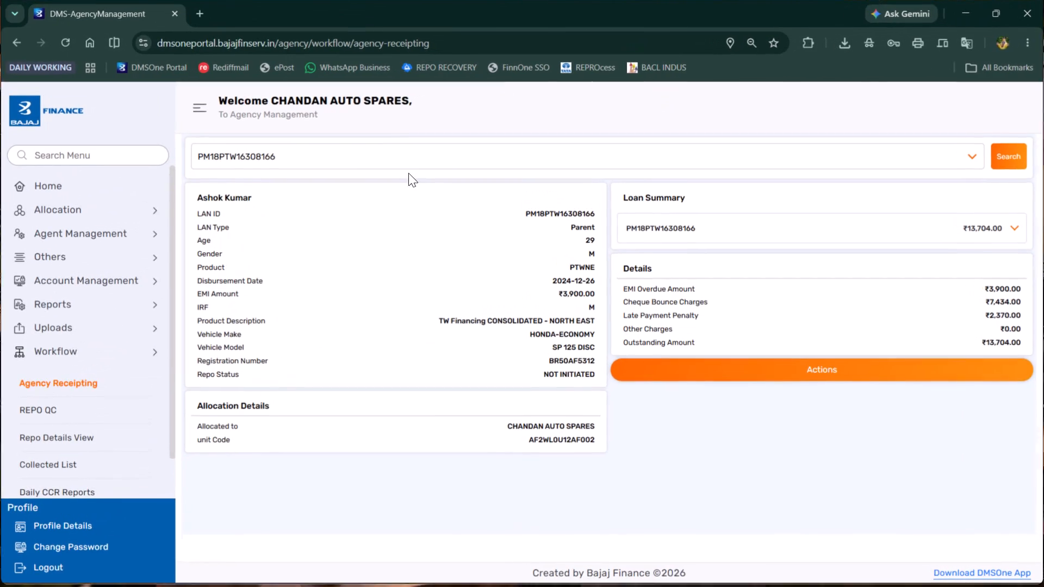
double_click(306, 161)
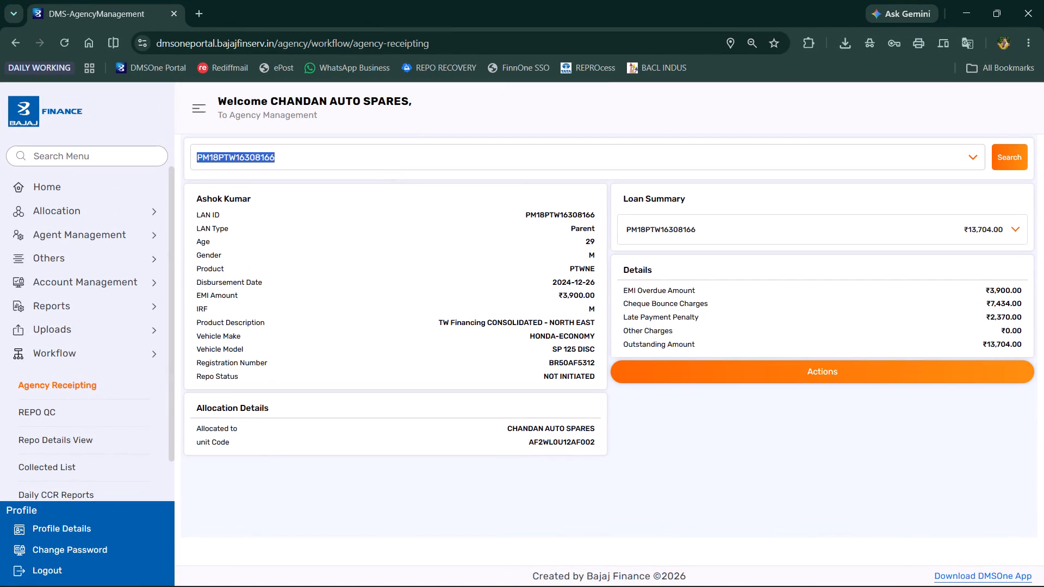
key("BackSpace")
key("ctrl+v")
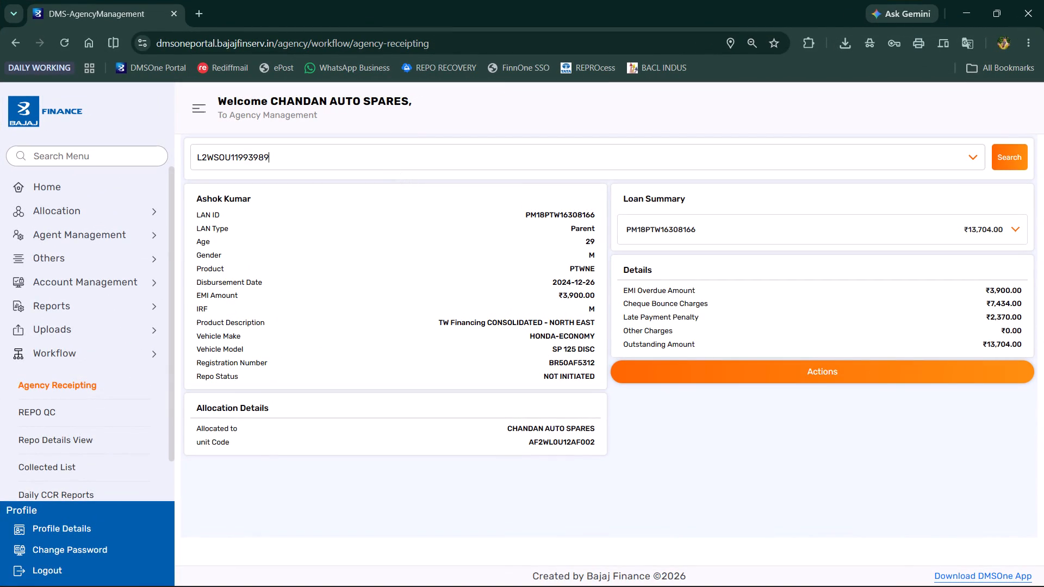
key("Return")
key("Return")
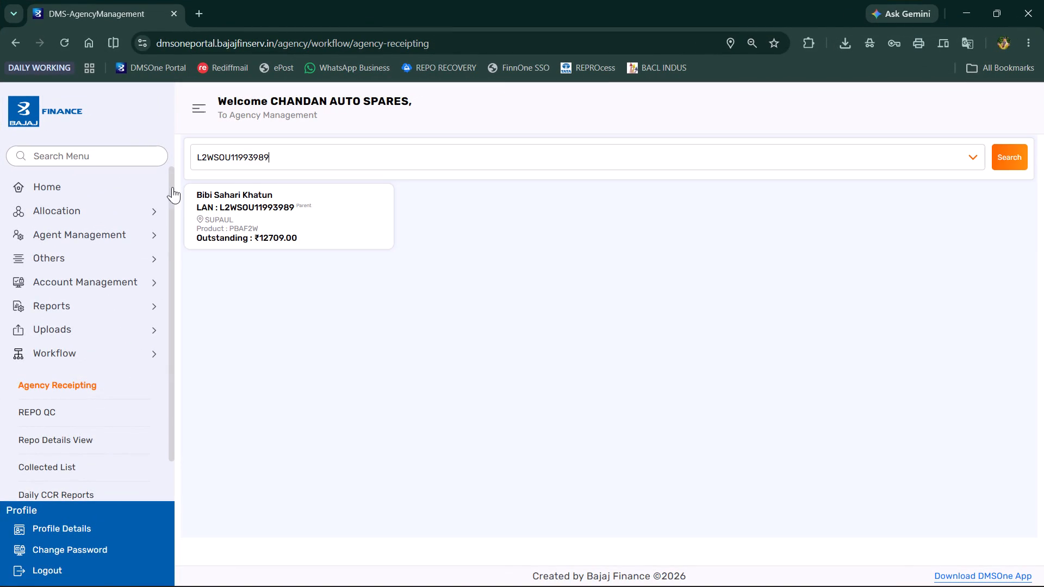
double_click(231, 208)
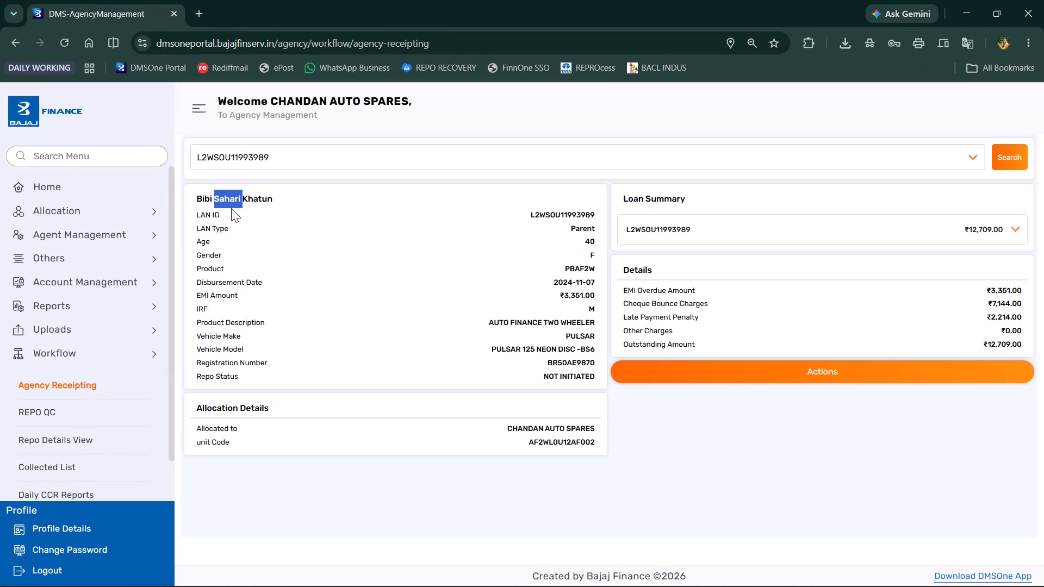
Switch back to the BKT DATA PRINTABLE Excel workbook and go to the Mob No cell of the SUPAUL account in row 147.
key("super+Tab")
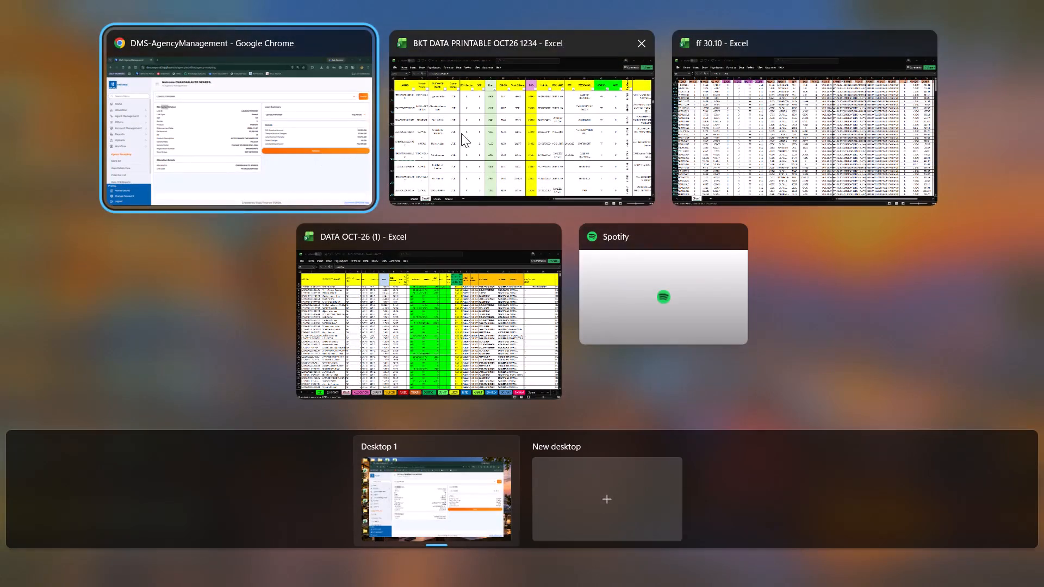
left_click(490, 141)
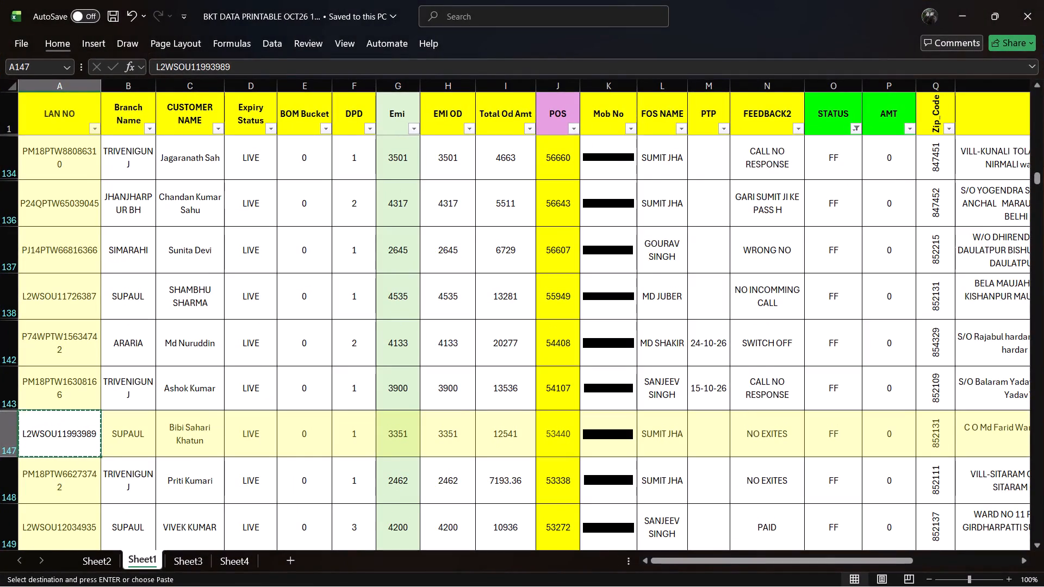
key("Right")
key("Right")
key("Right")
key("Right")
key("Right")
key("Right")
key("Right")
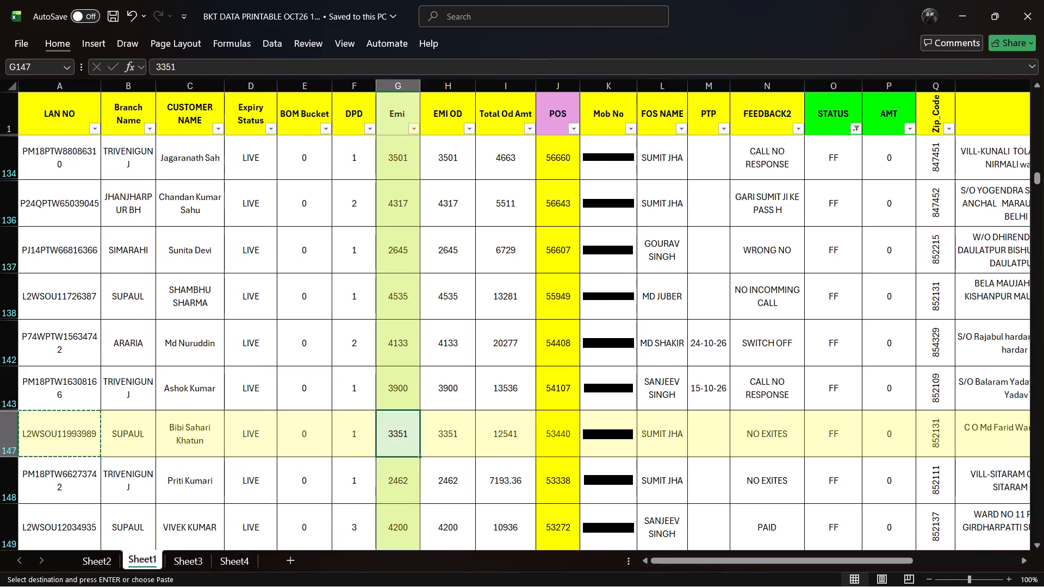
key("Right")
key("Right")
key("Right")
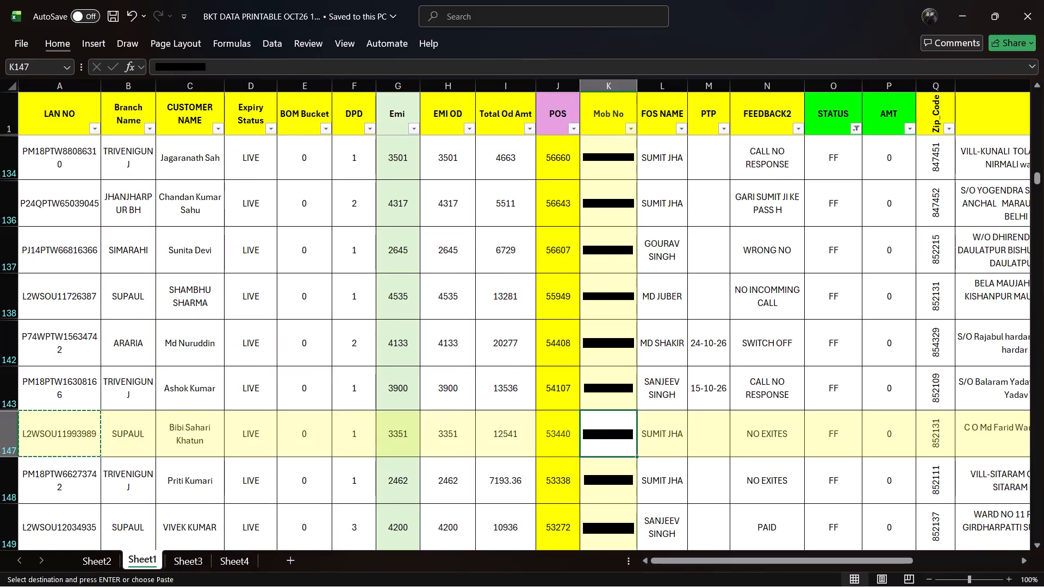
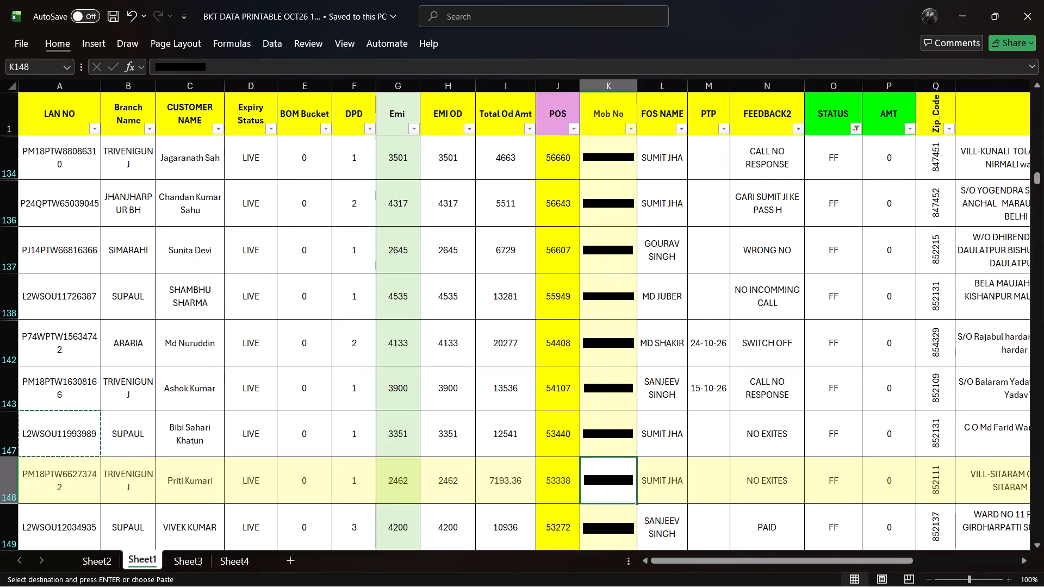
Copy the LAN number of the TRIVENIGUNJ account in row 148.
key("Left")
key("Left")
key("Left")
key("Left")
key("Left")
key("Left")
key("Left")
key("Left")
key("Left")
key("Left")
key("Left")
key("Left")
key("Left")
key("Left")
key("Left")
key("Left")
key("Left")
key("Left")
key("Left")
key("Left")
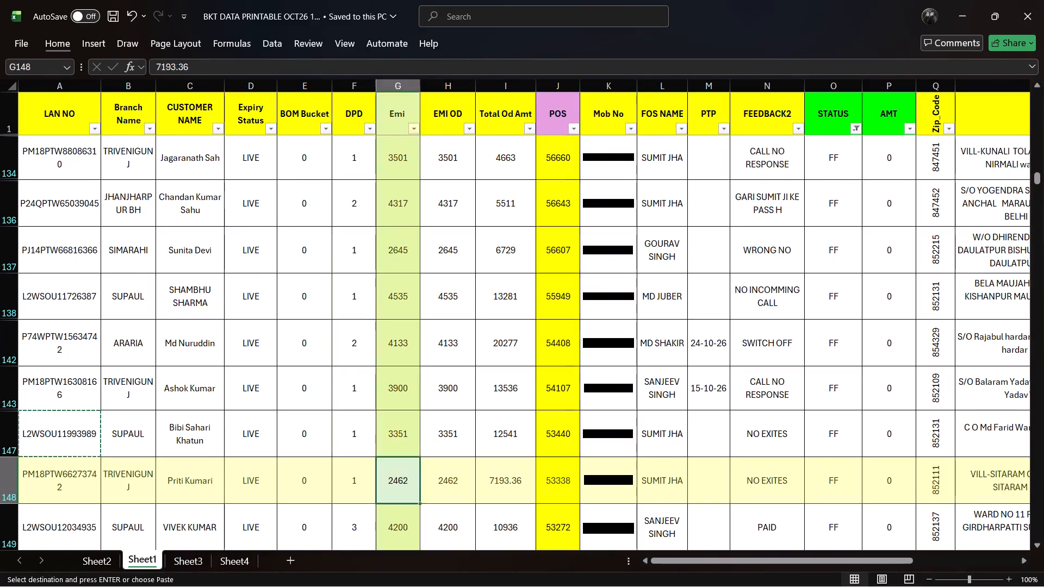
key("ctrl+c")
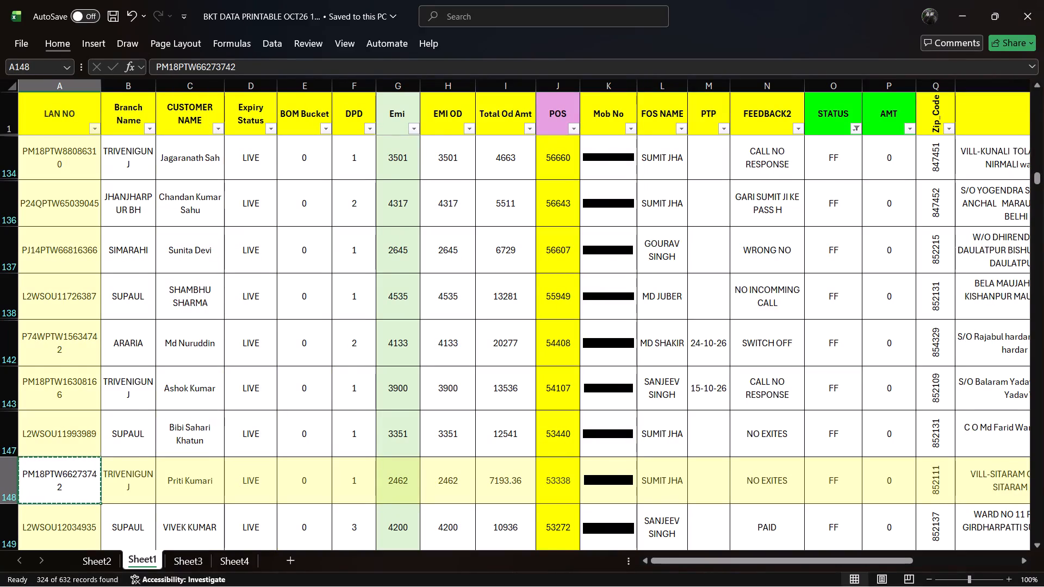
Switch to the DMS portal in Chrome, search for the copied LAN number of the row 148 account and open its loan details.
key("super+Tab")
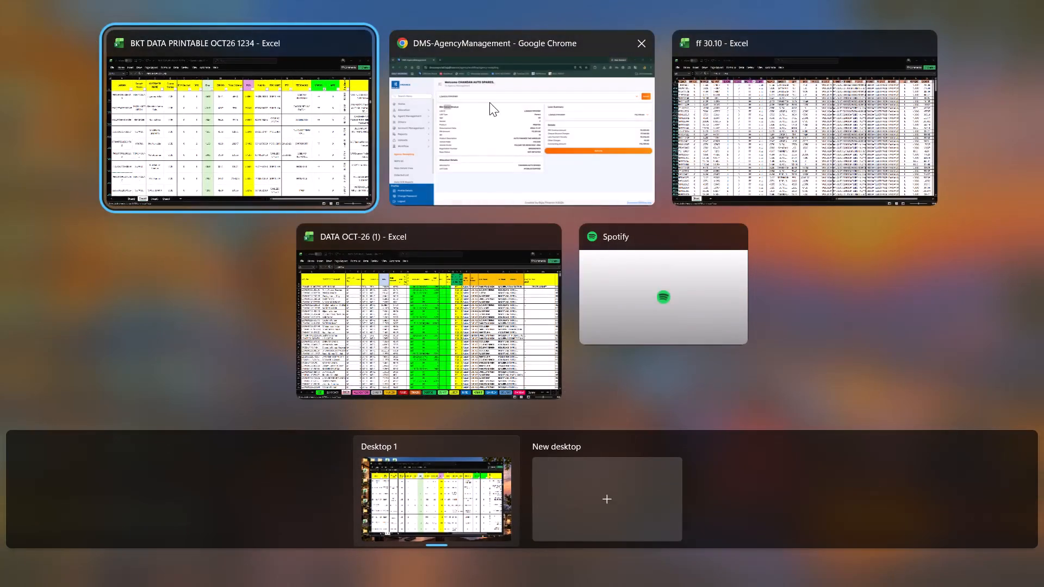
left_click(489, 102)
double_click(302, 152)
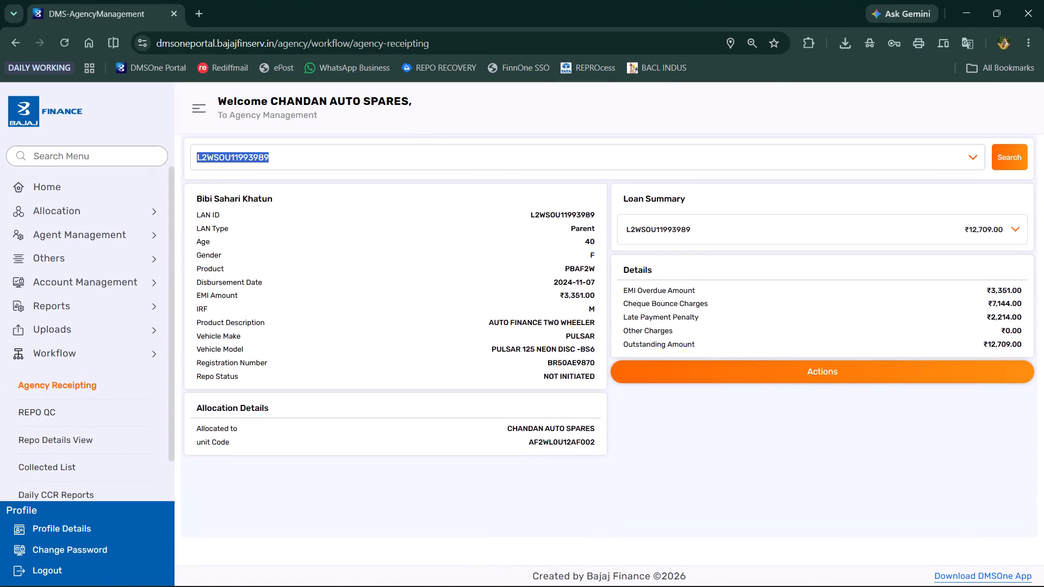
key("BackSpace")
key("ctrl+v")
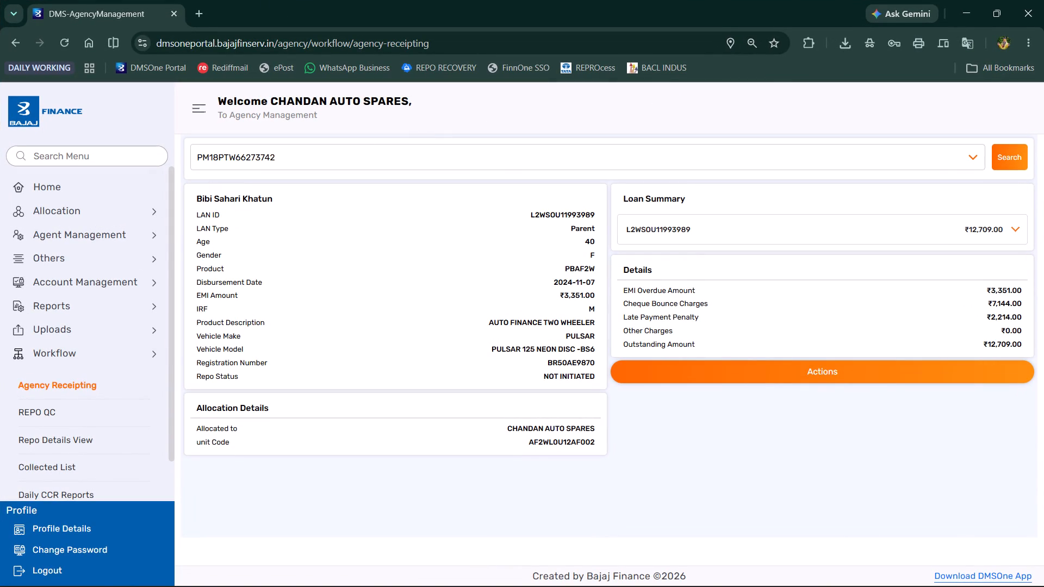
key("Return")
key("Return")
double_click(223, 204)
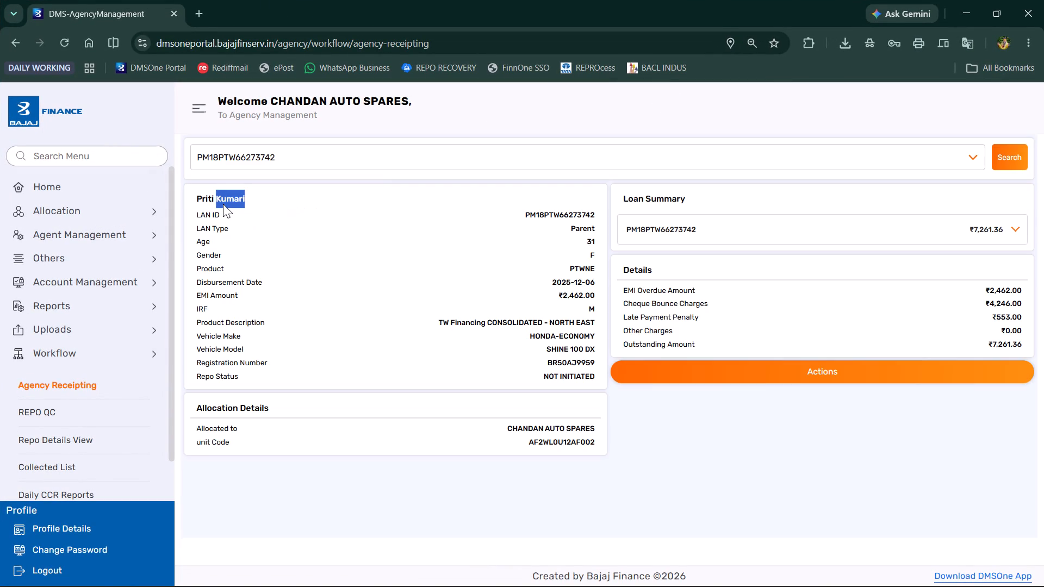
Switch back to the BKT DATA PRINTABLE Excel workbook and go to the Mob No cell of the TRIVENIGUNJ account in row 148.
key("super+Tab")
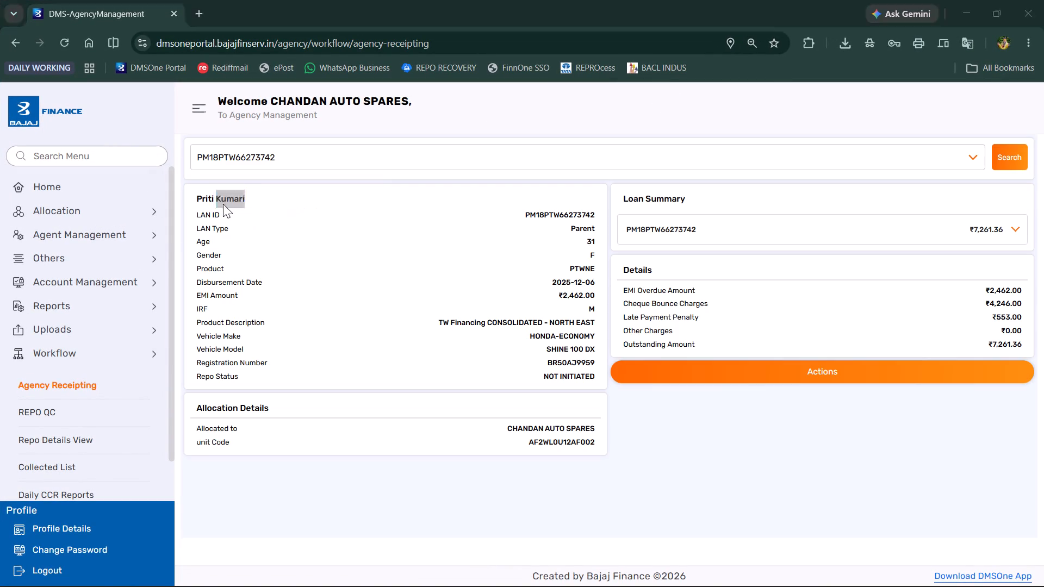
left_click(460, 142)
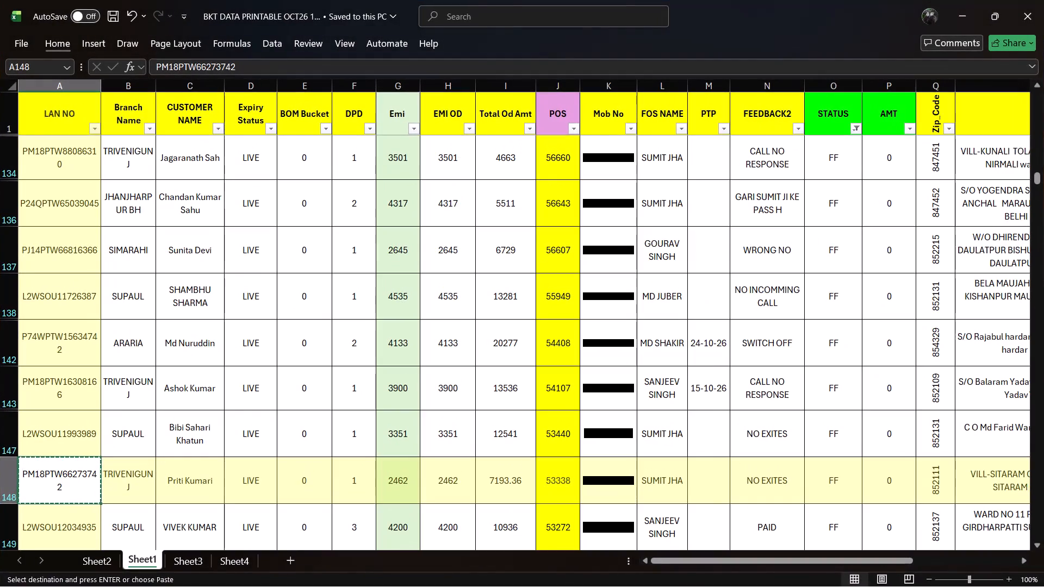
key("Right")
key("Right")
key("Right")
key("Right")
key("Right")
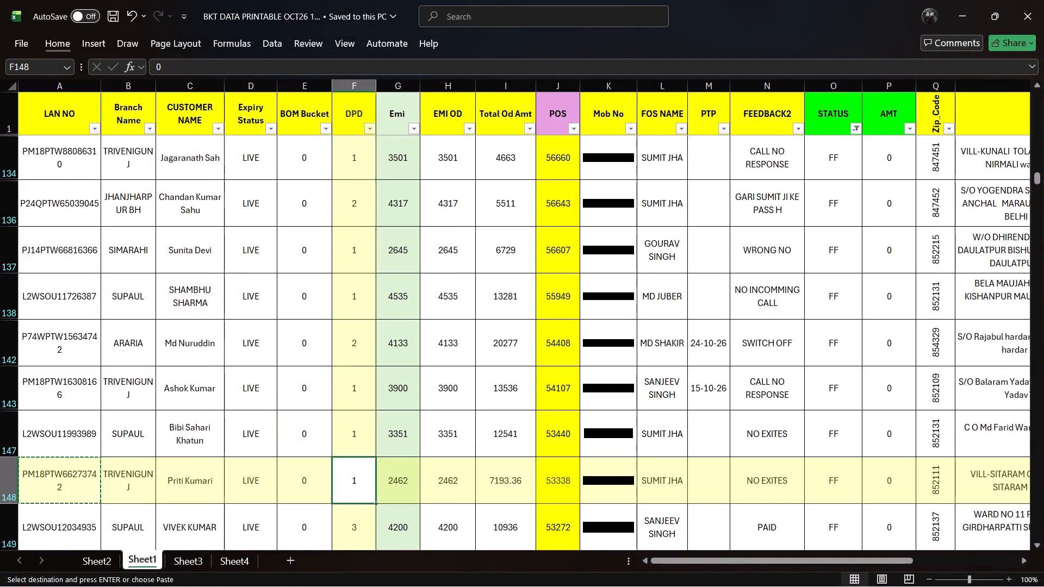
key("Right")
key("Right")
key("Right")
key("Right")
key("Right")
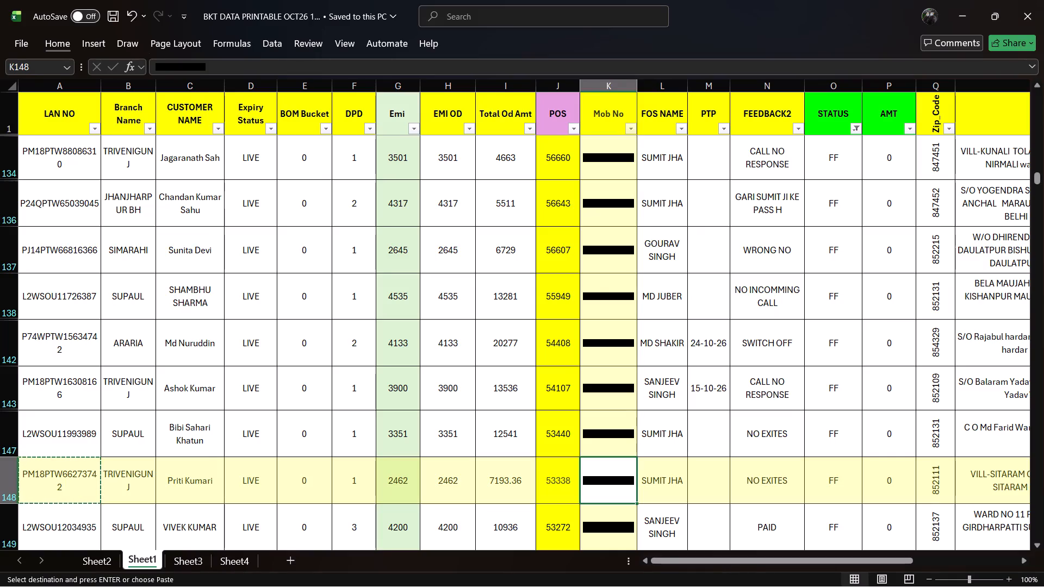
Look through the PTP and feedback entries of the filtered accounts from row 148 down to row 162.
key("Right")
key("Right")
key("Down")
key("Down")
key("Down")
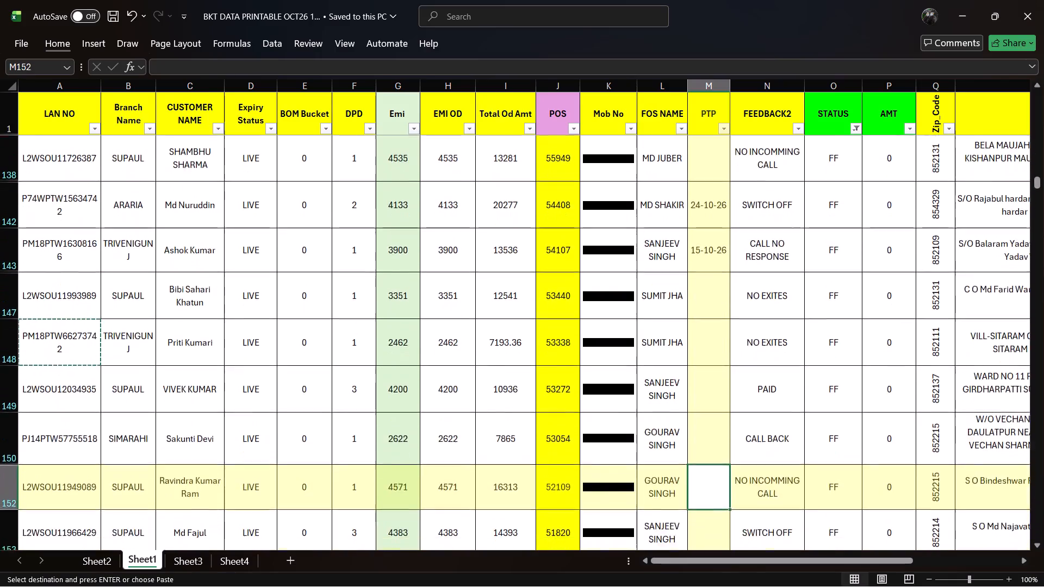
key("Down")
key("Down")
key("Down")
key("Down")
key("Down")
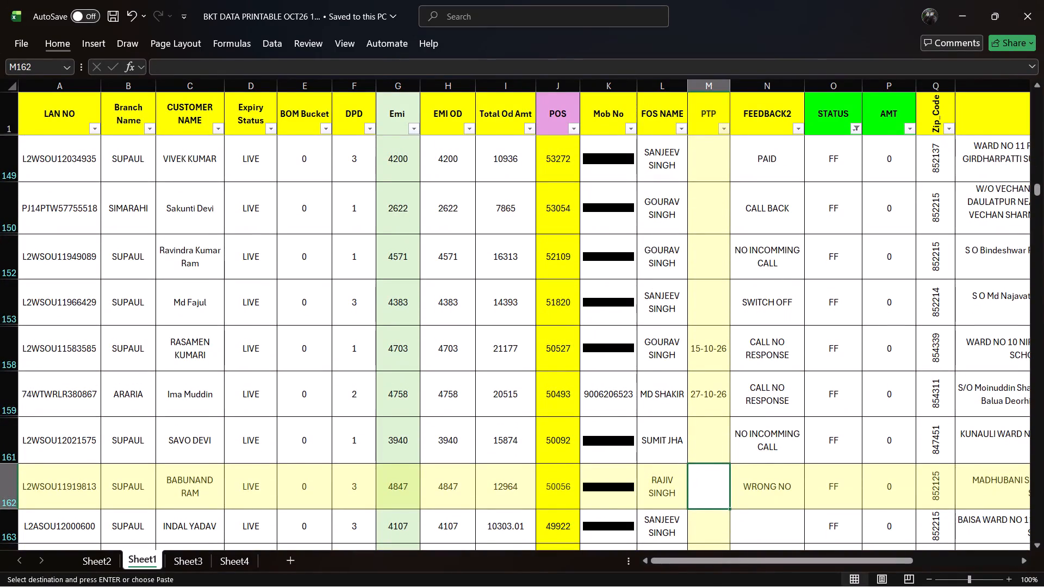
Copy the LAN number of the SUPAUL account in row 149.
left_click(773, 147)
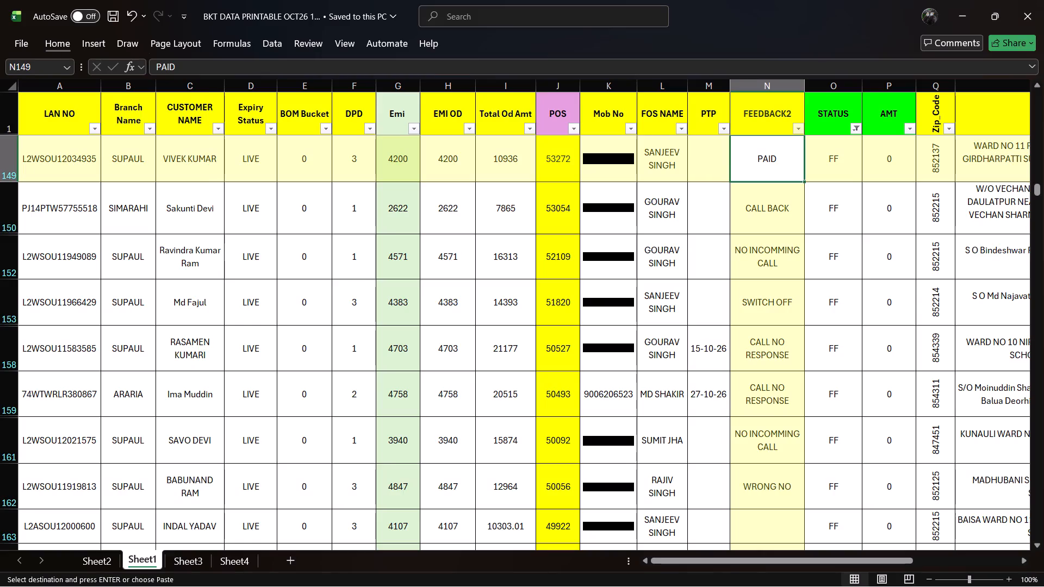
key("Left")
key("Left")
key("Left")
key("Left")
key("Left")
key("Left")
key("Left")
key("Left")
key("Left")
key("Left")
key("Left")
key("Left")
key("Left")
key("Left")
key("Left")
key("Left")
key("Left")
key("Left")
key("Left")
key("Left")
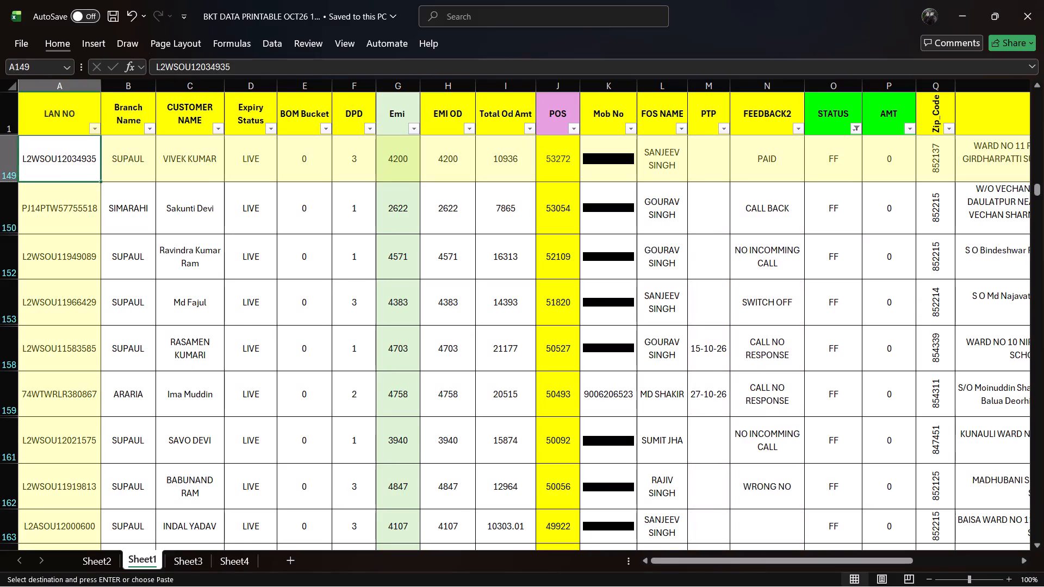
key("ctrl+c")
Switch to the DMS portal in Chrome, search for the copied LAN number of the row 149 account and open its loan details.
key("super+Tab")
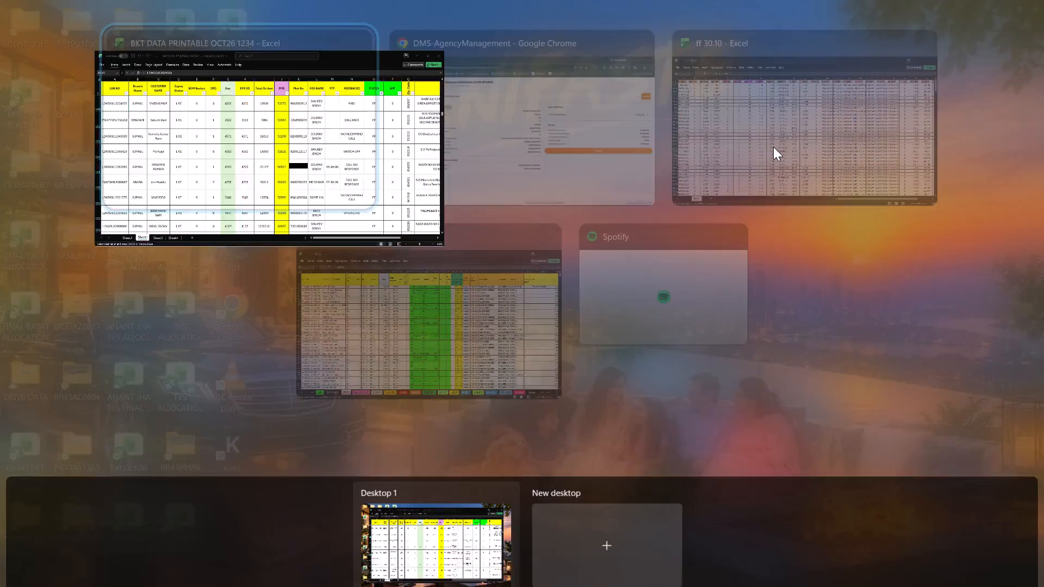
left_click(515, 122)
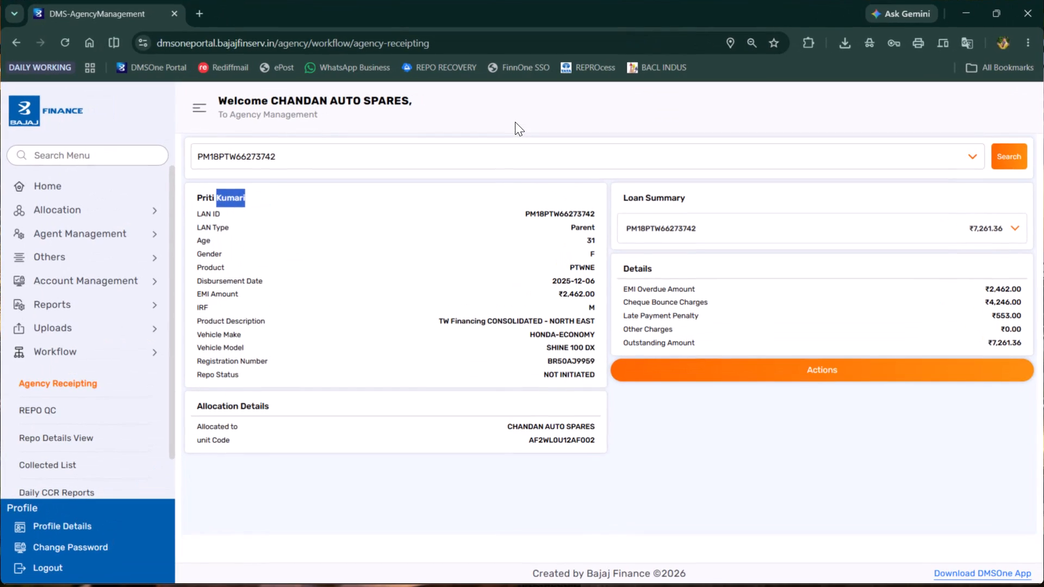
double_click(282, 157)
key("BackSpace")
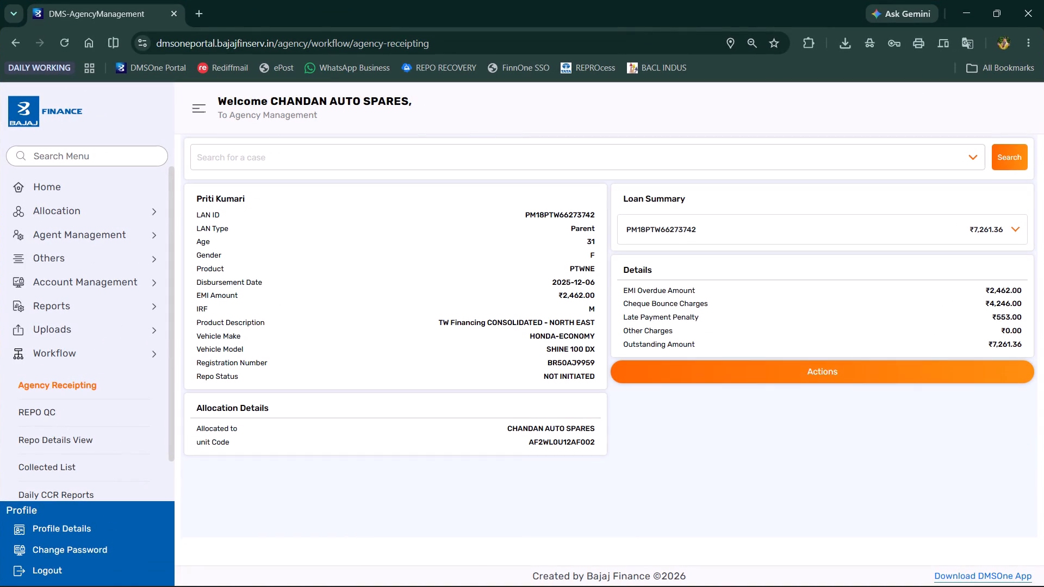
key("ctrl+v")
key("Return")
key("Return")
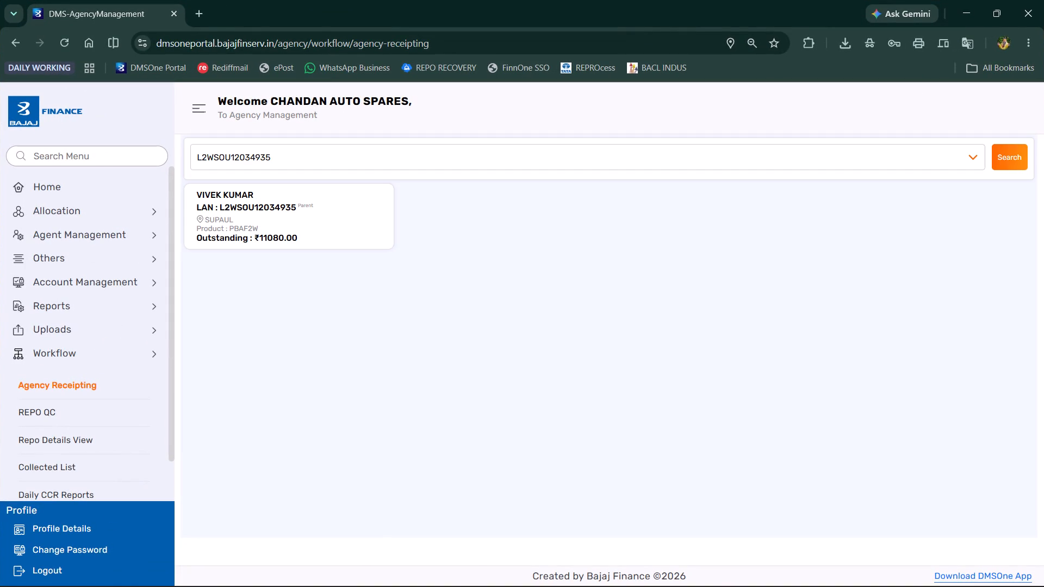
double_click(228, 218)
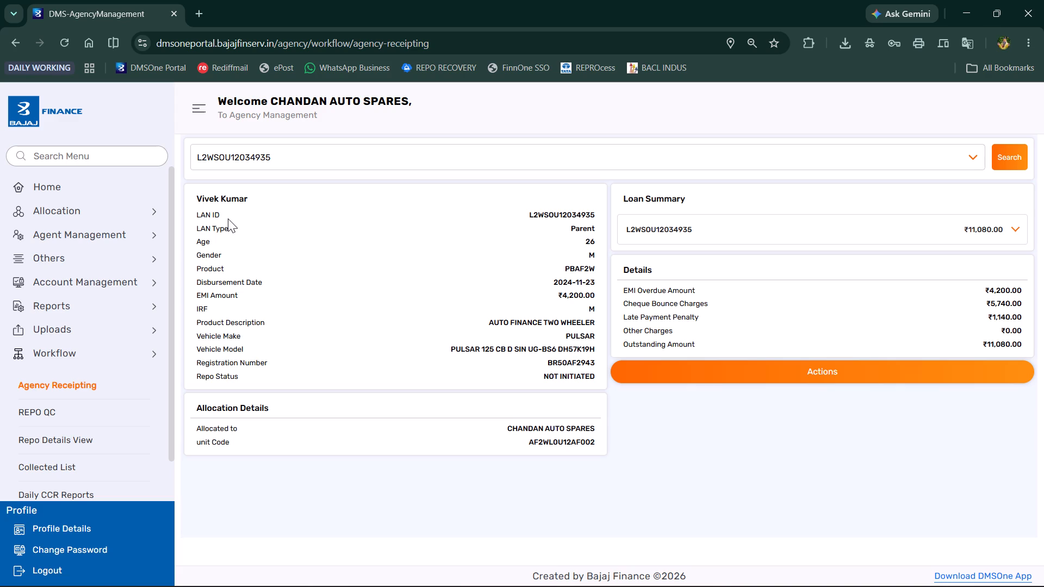
Switch back to the BKT DATA PRINTABLE Excel workbook and clear the FEEDBACK2 entry of the SUPAUL account in row 149.
key("super+Tab")
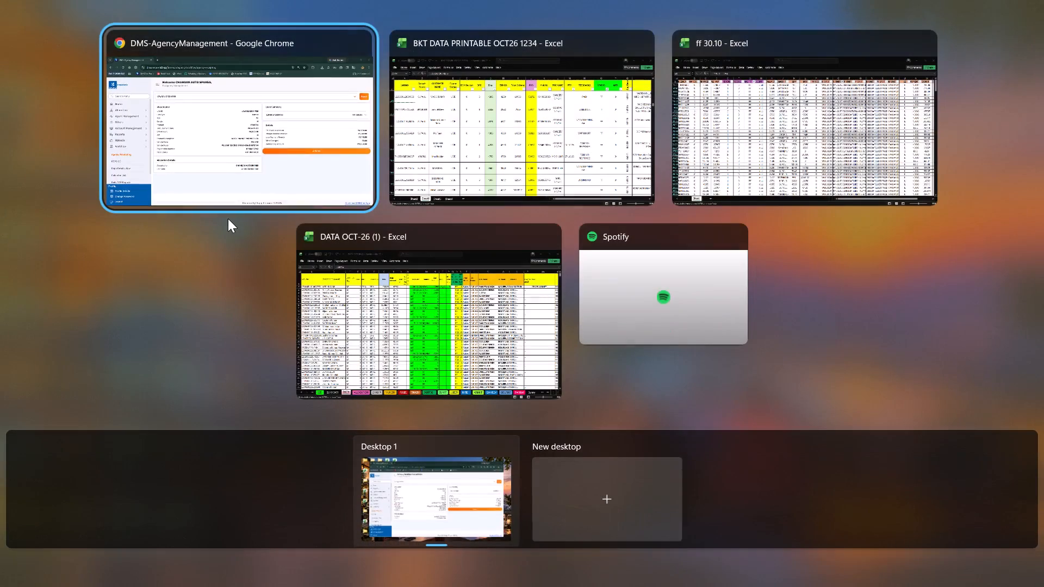
left_click(467, 145)
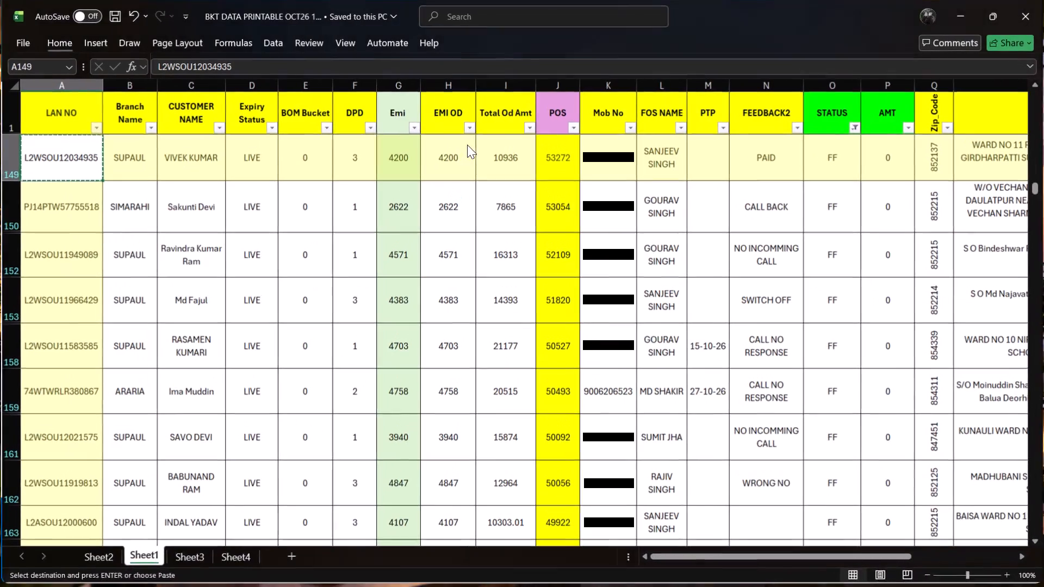
left_click(755, 172)
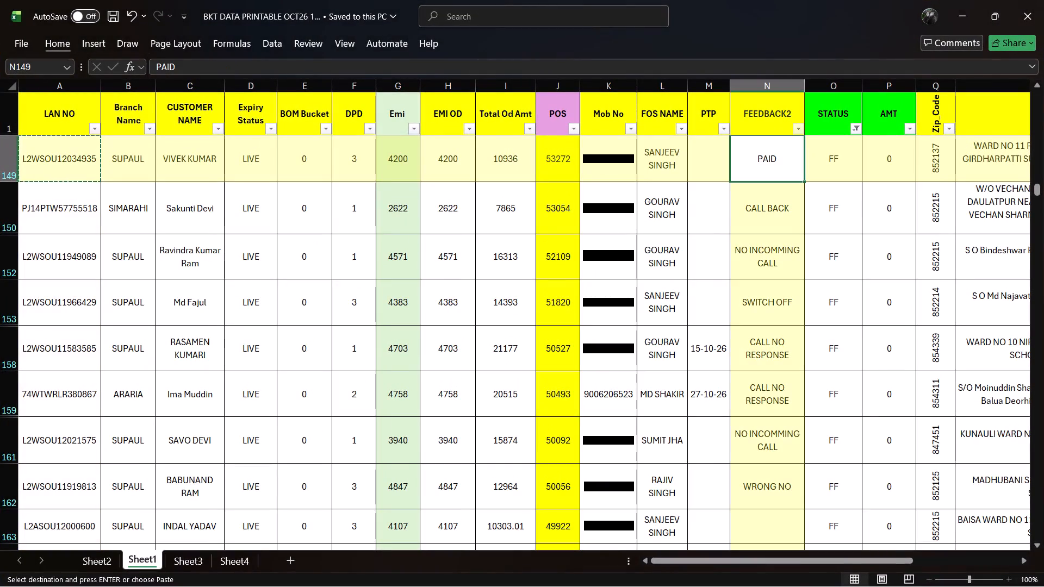
key("BackSpace")
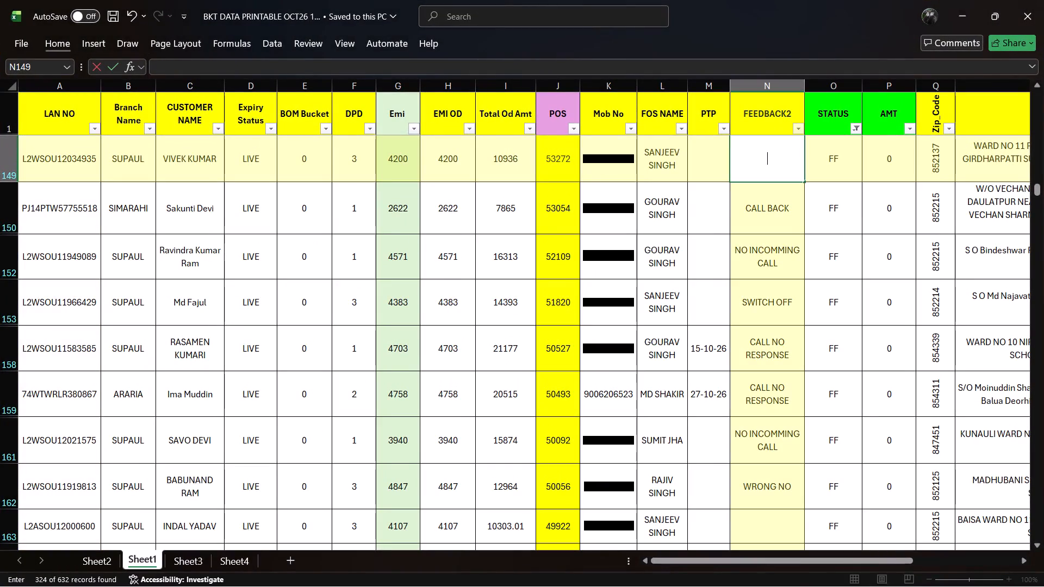
key("Up")
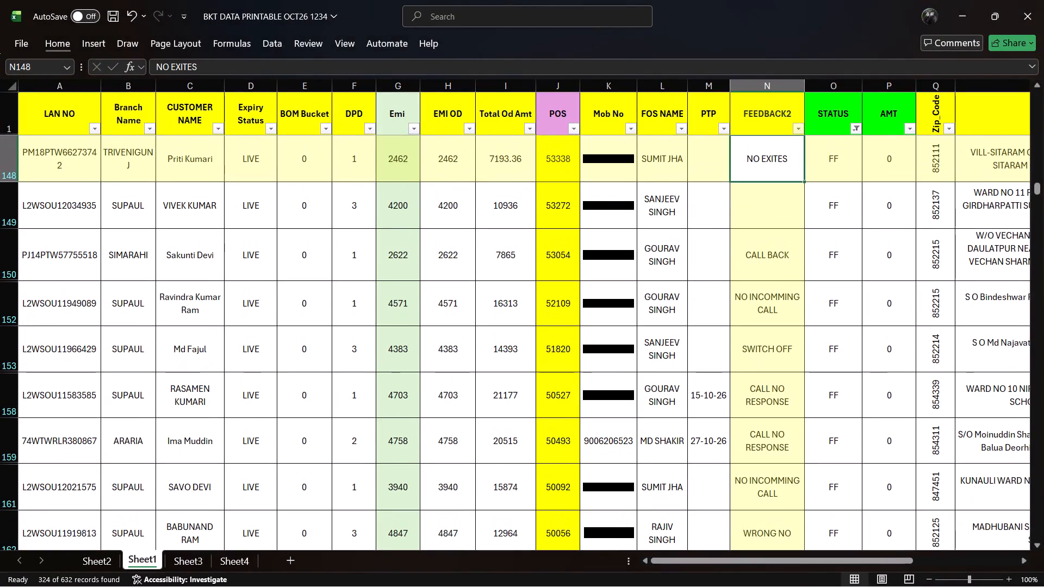
Clear the FEEDBACK2 entry of the SUPAUL account in row 147.
key("Up")
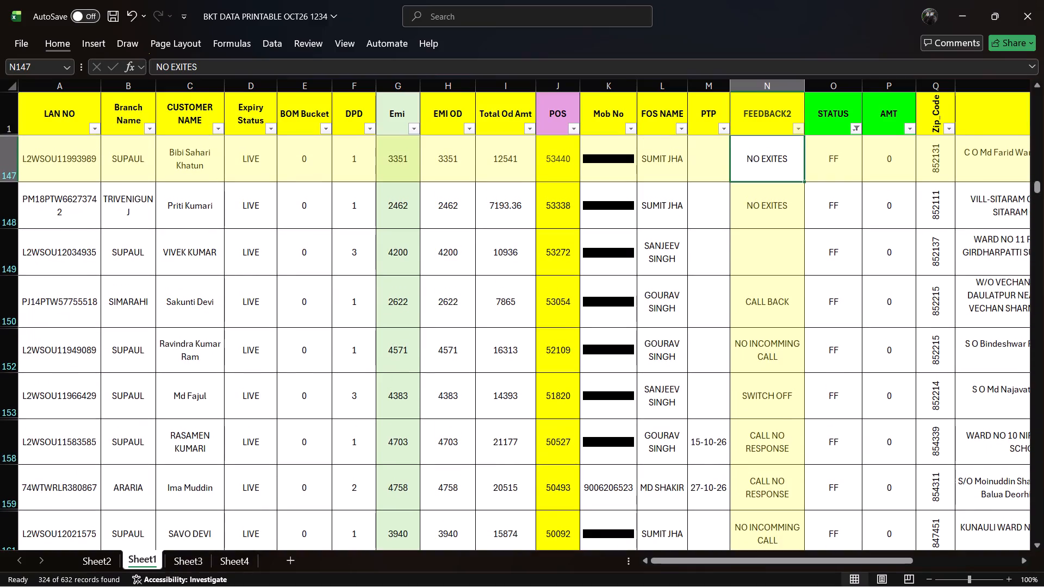
left_click(716, 179)
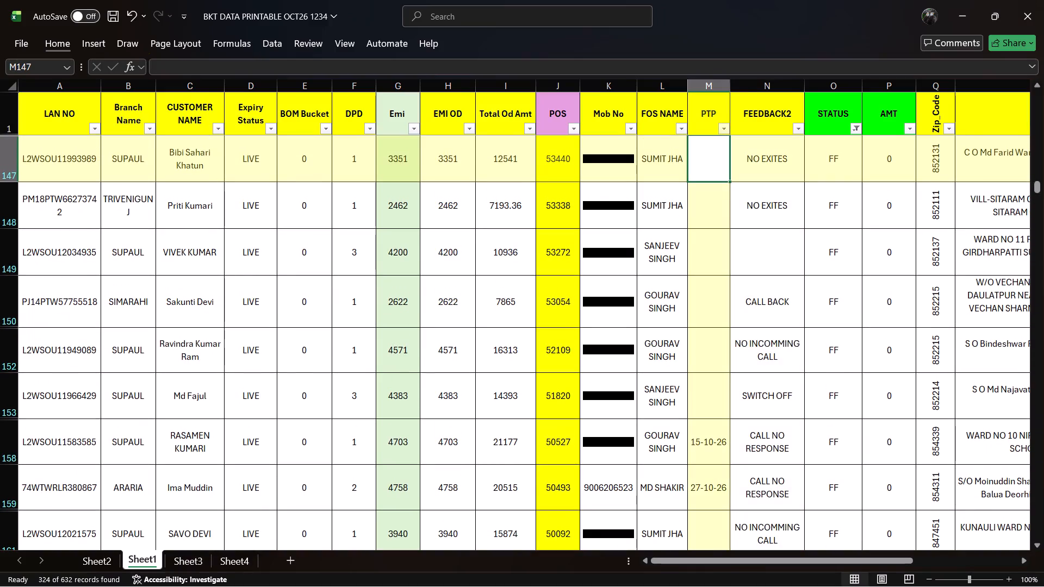
left_click(756, 156)
key("BackSpace")
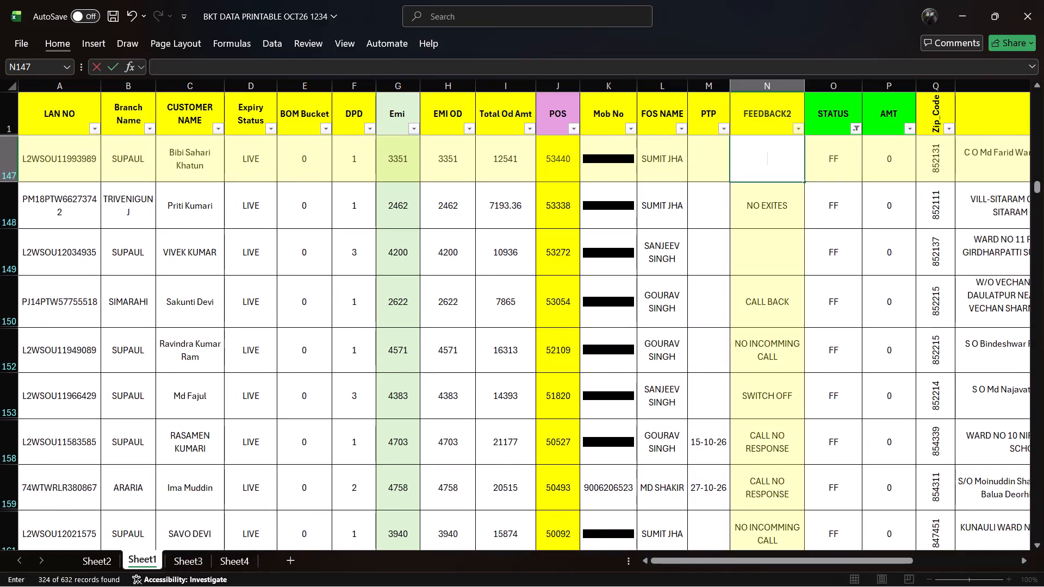
key("Left")
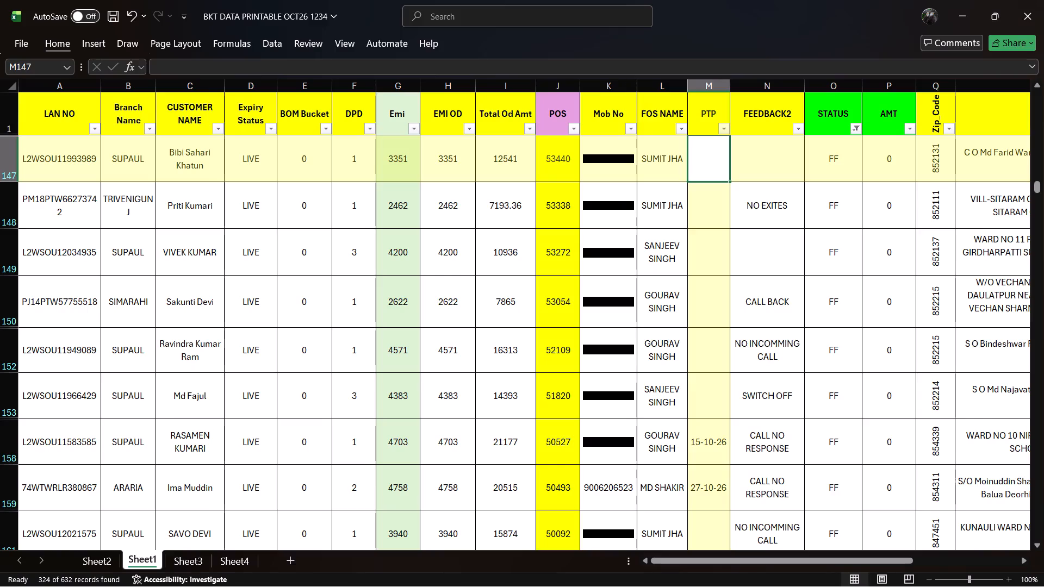
Enter 02-11-26 as the PTP date of the SUPAUL account in row 147 and save the workbook.
type("02")
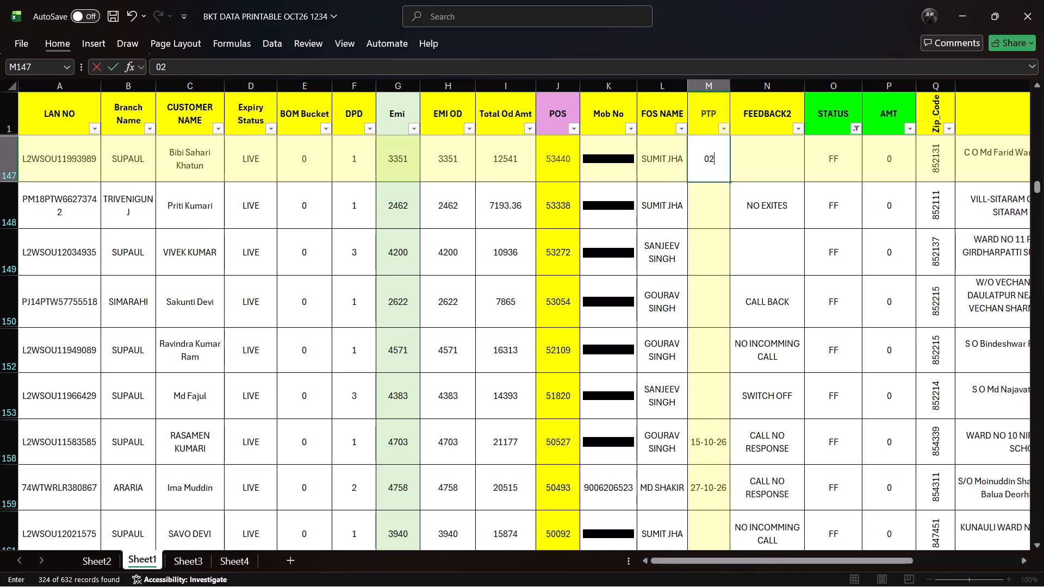
key("minus")
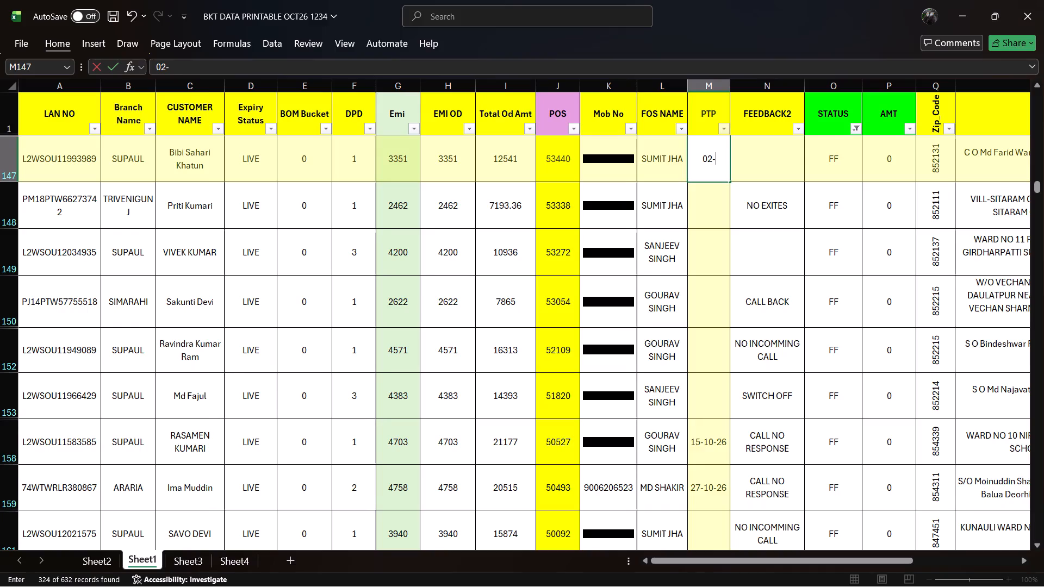
key("1")
type("1-")
key("2")
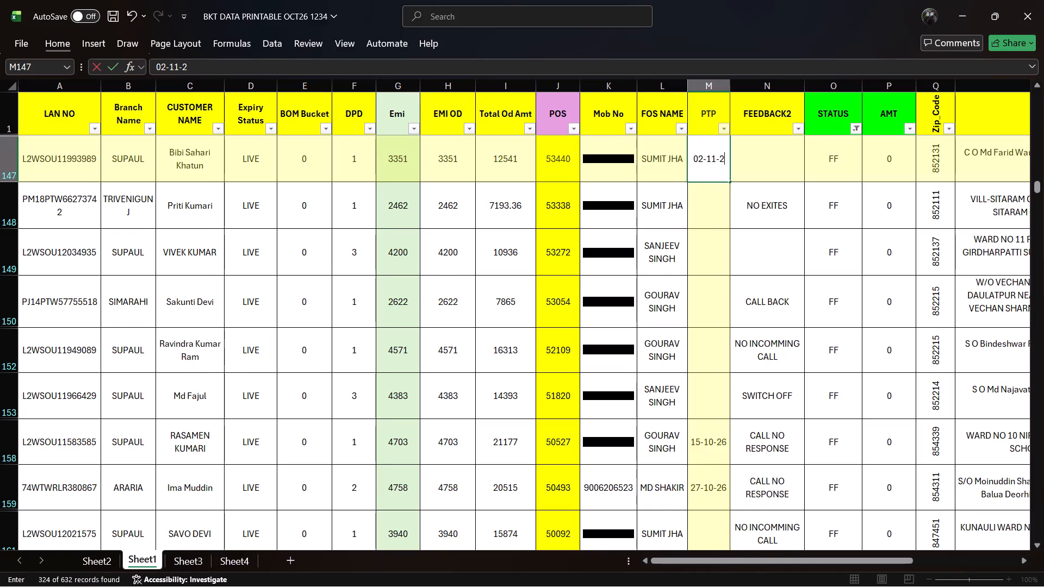
key("6")
key("ctrl+s")
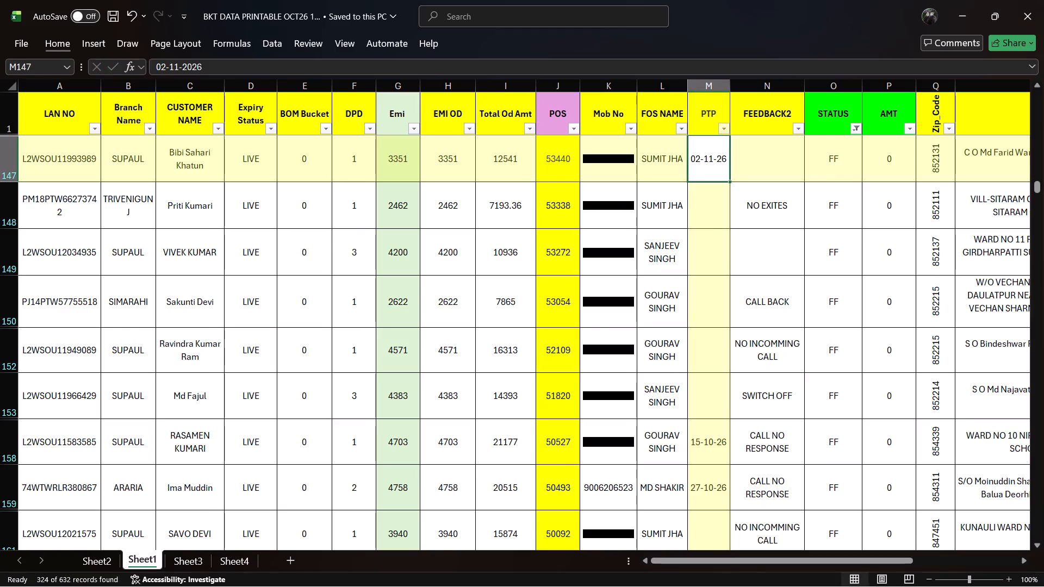
Save the workbook again and go to the LAN NO cell of the SUPAUL account in row 149.
left_click(756, 156)
key("Left")
key("Left")
key("Left")
key("Left")
key("Left")
key("Left")
key("Left")
key("Left")
key("Left")
key("Left")
key("Left")
key("Left")
key("Left")
key("Left")
key("Left")
key("Left")
key("Left")
key("Left")
key("Left")
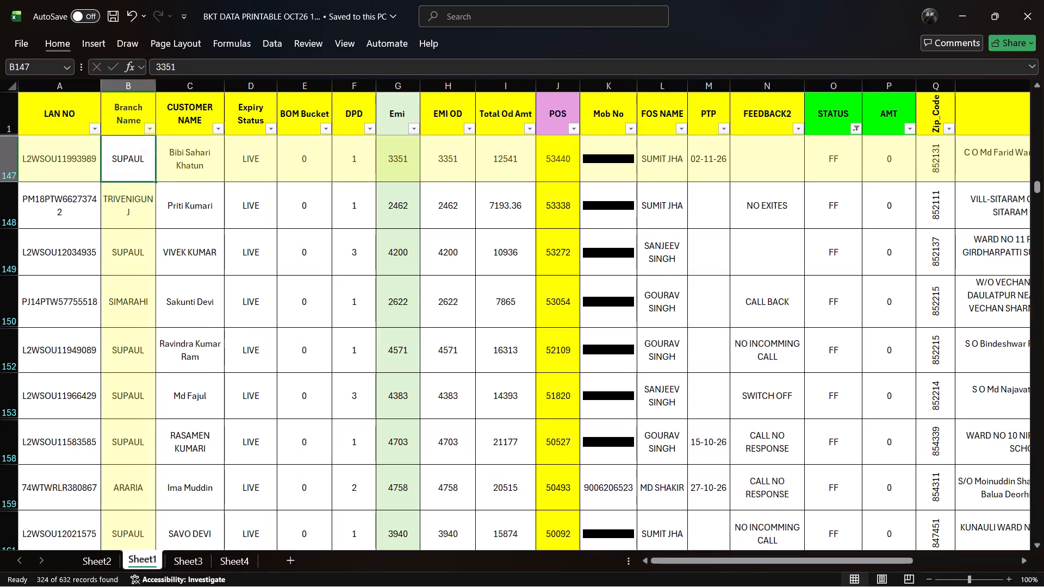
key("ctrl+s")
key("Down")
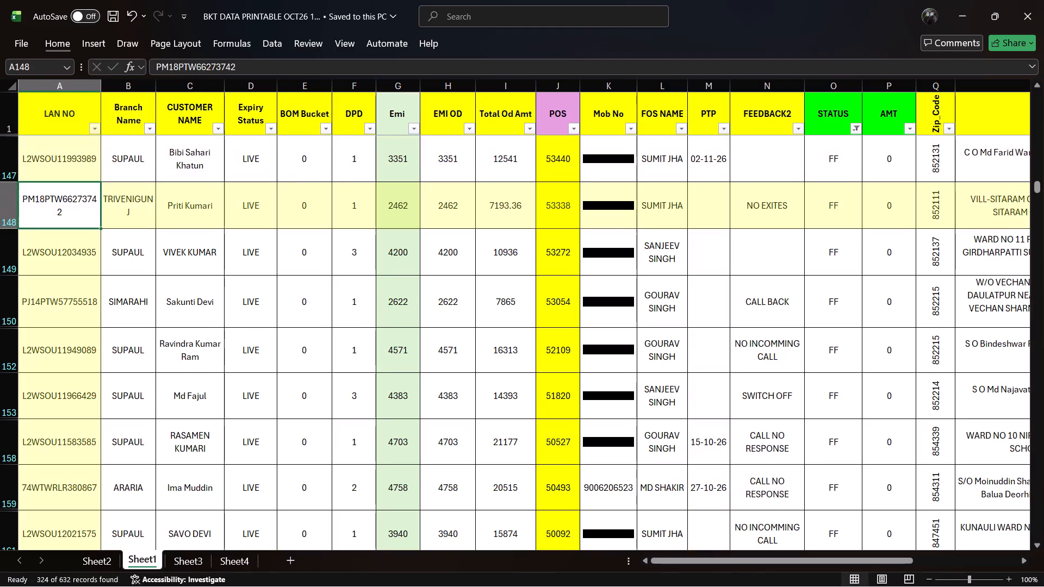
key("Down")
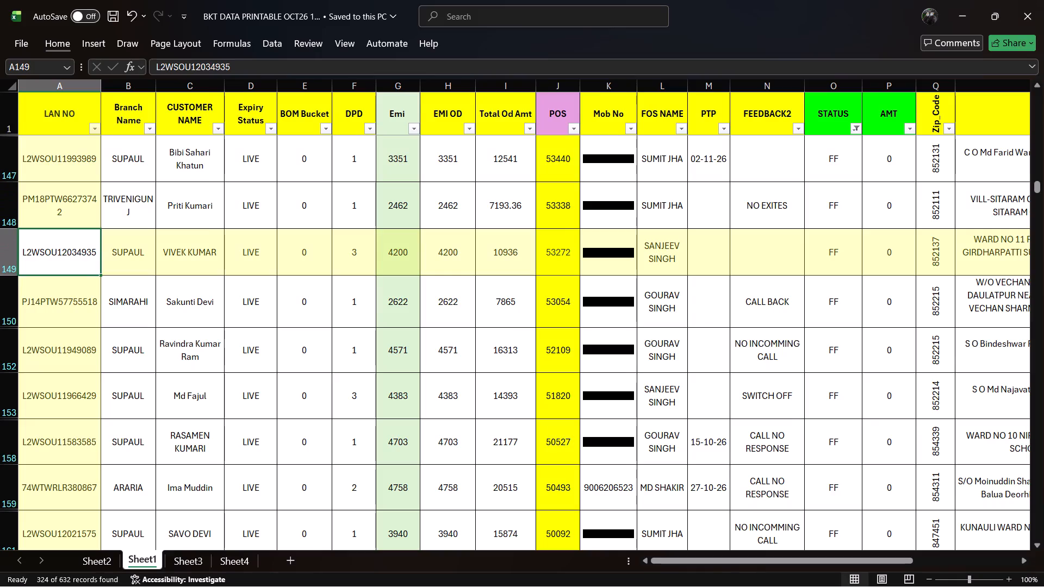
Go to the FEEDBACK2 cell of the SUPAUL account in row 149.
left_click(801, 207)
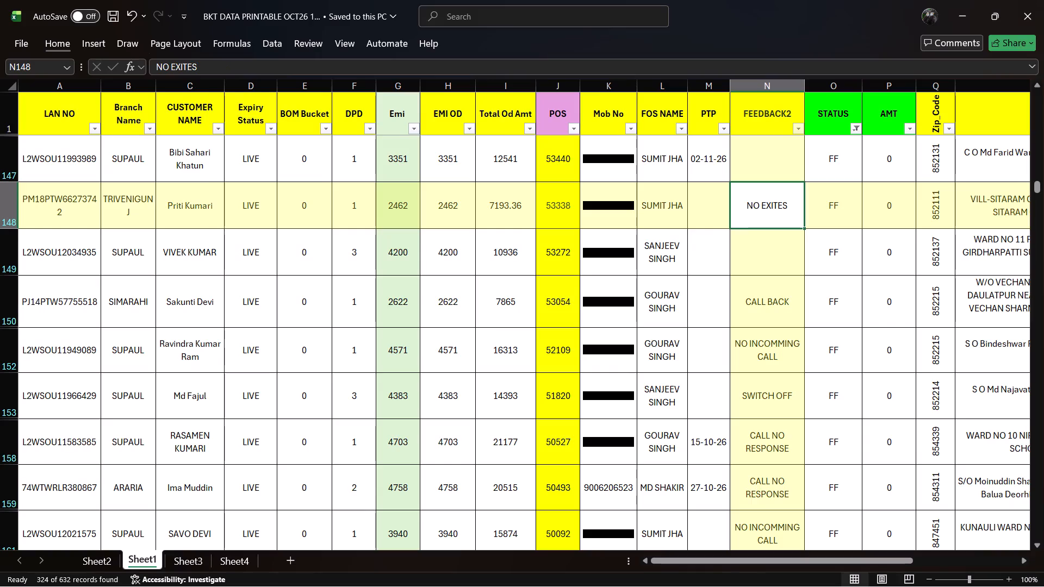
key("Down")
key("Down")
key("Up")
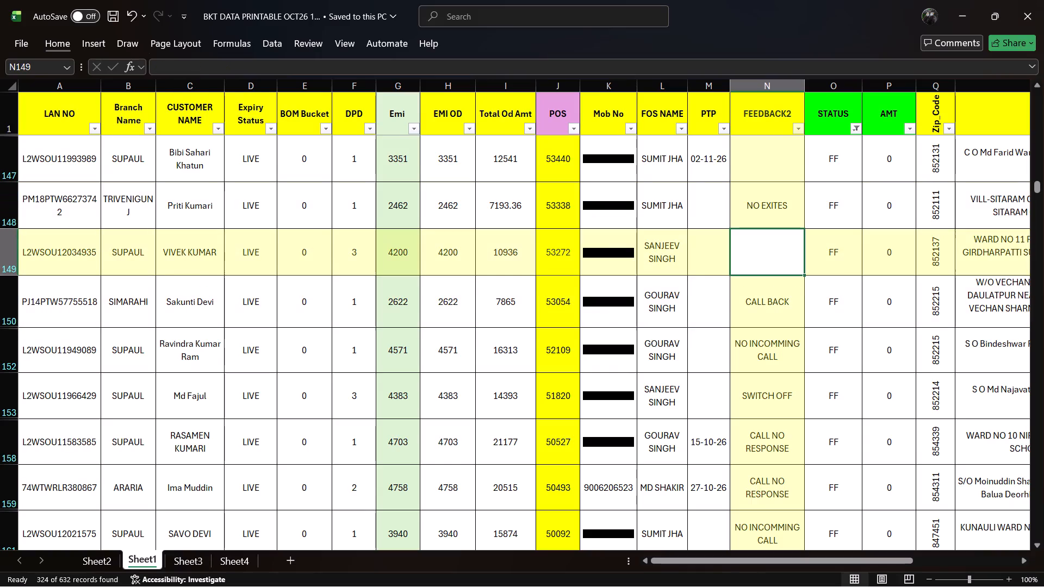
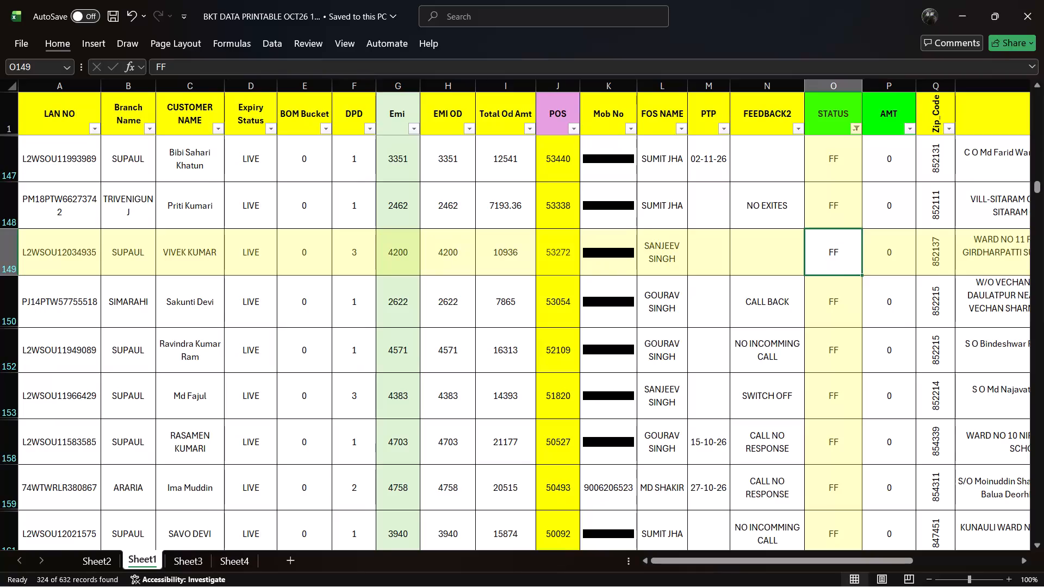
Select the empty FEEDBACK2 cell of the SUPAUL account in row 149.
key("Left")
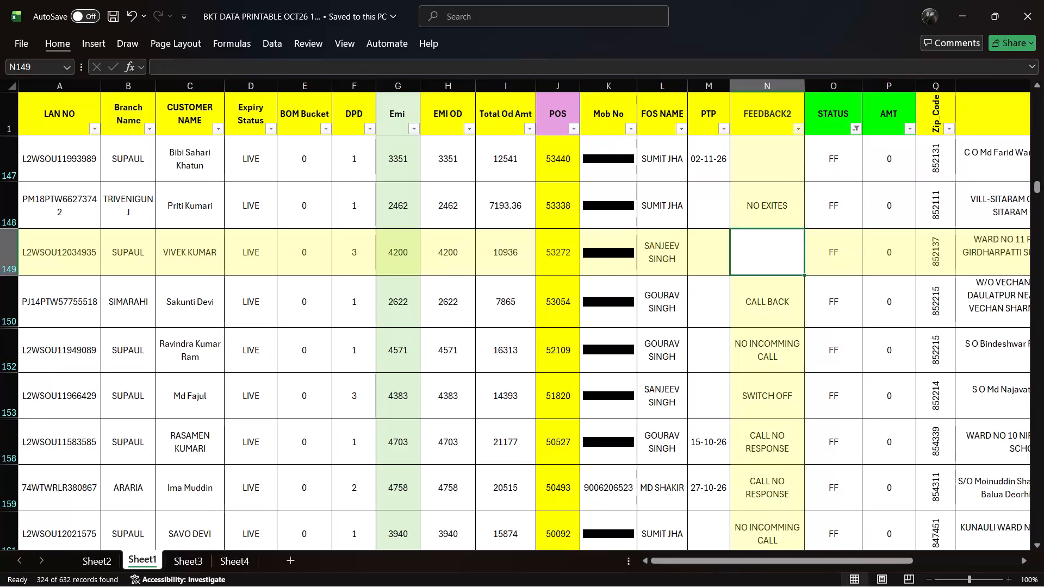
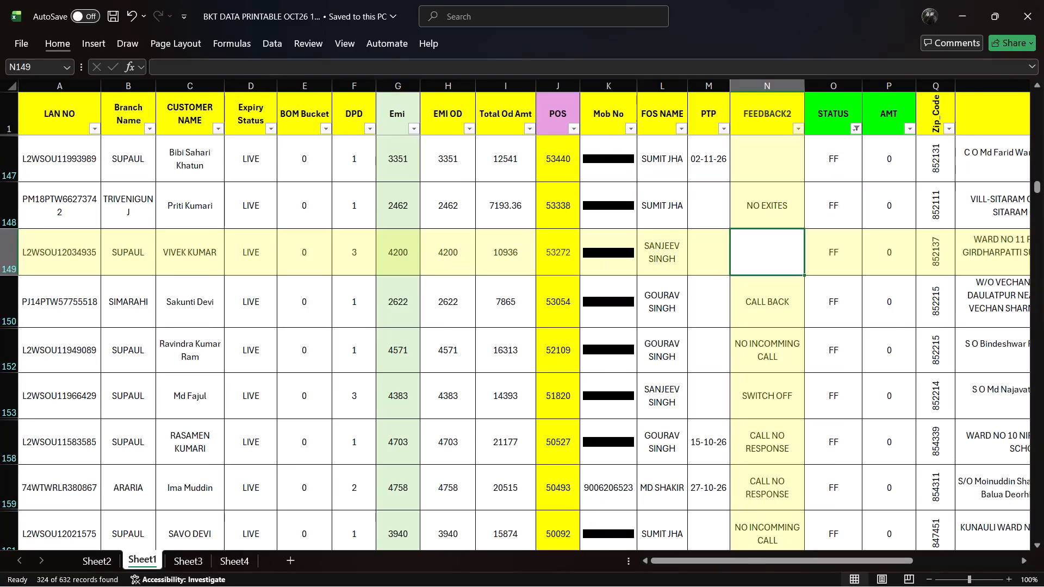
Copy the LAN number of the SUPAUL account in row 149 and check its loan details in the DMS portal.
left_click(209, 263)
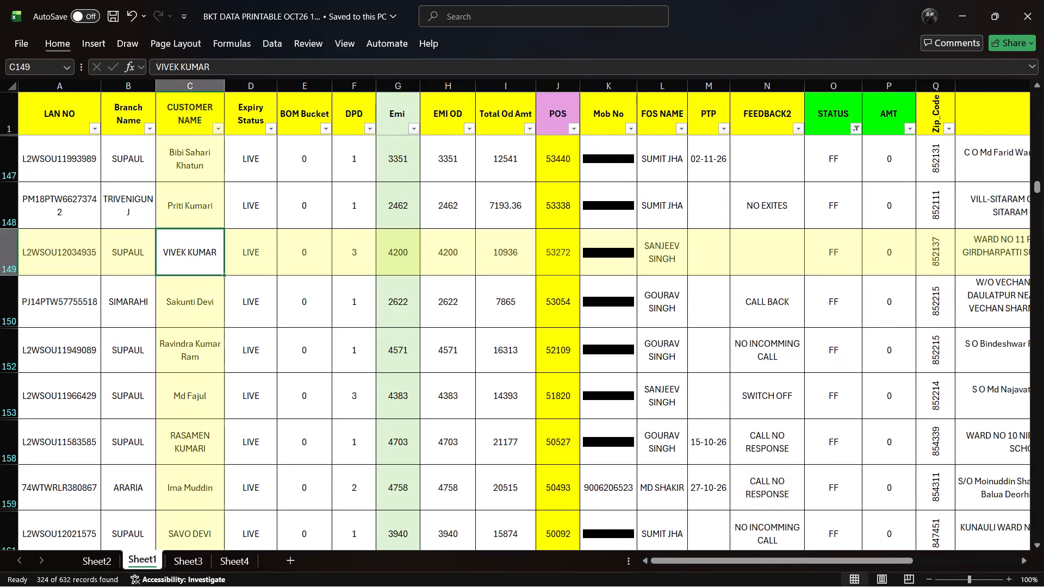
key("Left")
key("Left")
key("Left")
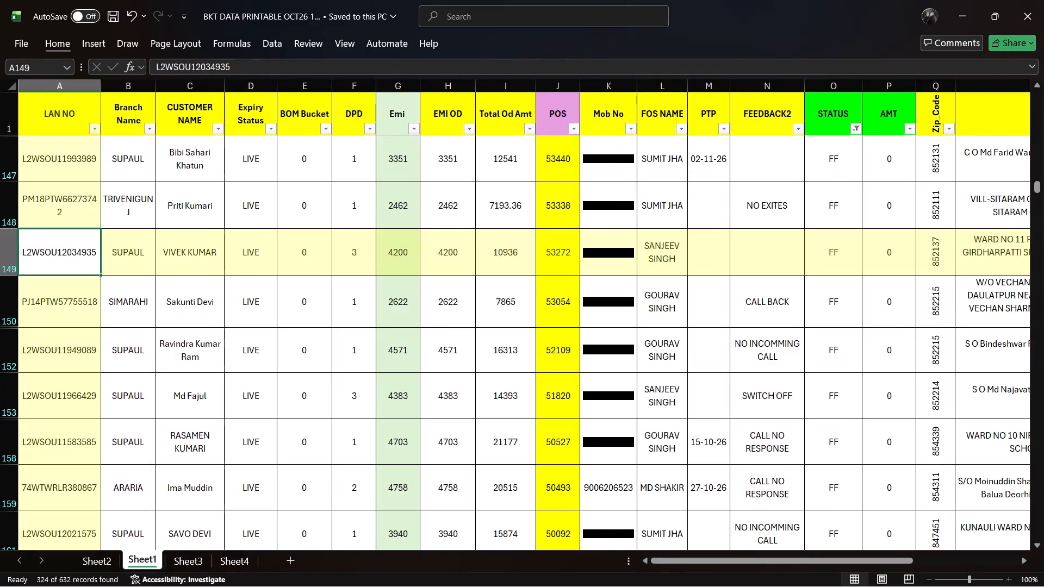
key("ctrl+c")
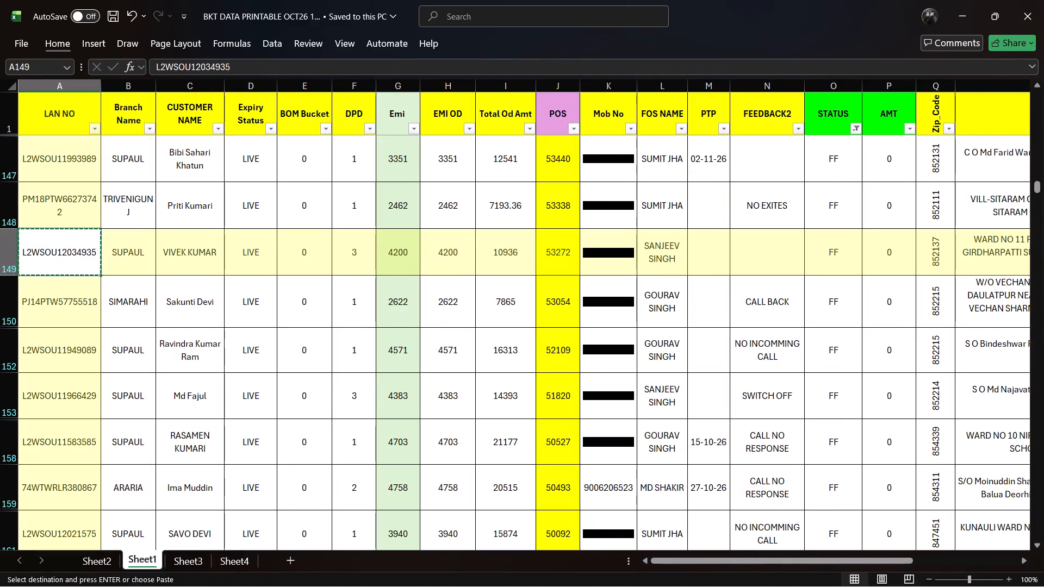
key("super+Tab")
left_click(469, 145)
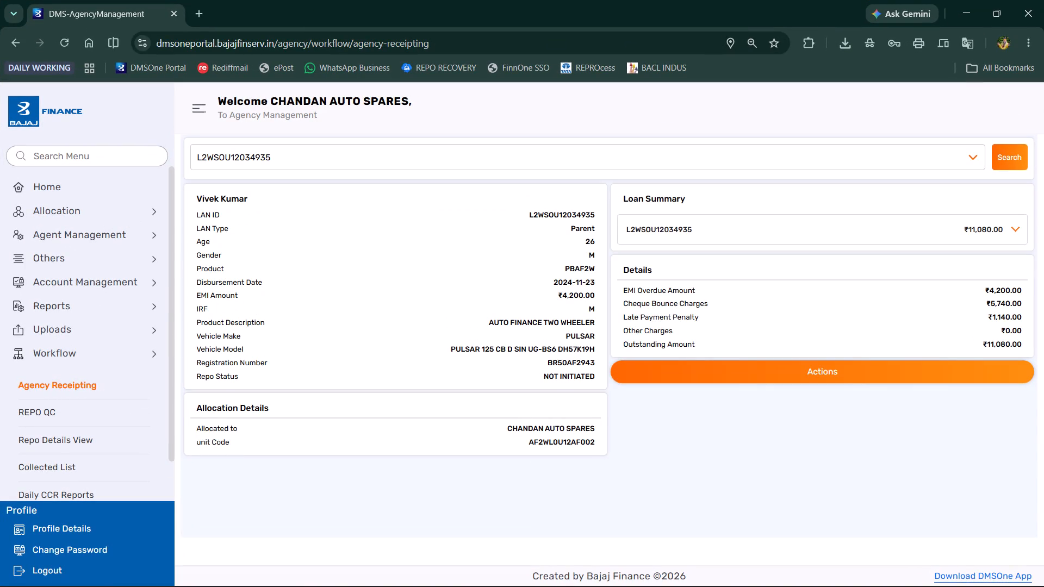
key("super+Tab")
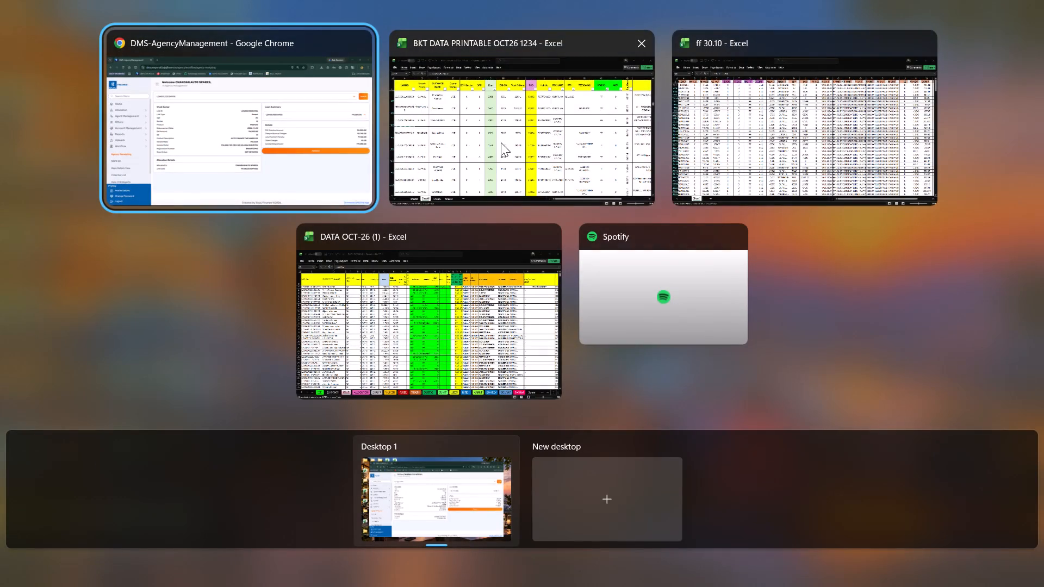
left_click(501, 142)
Enter CALL NO CONTED as FEEDBACK2 for the SUPAUL account in row 149 and save the workbook.
key("Right")
key("Right")
key("Right")
key("Right")
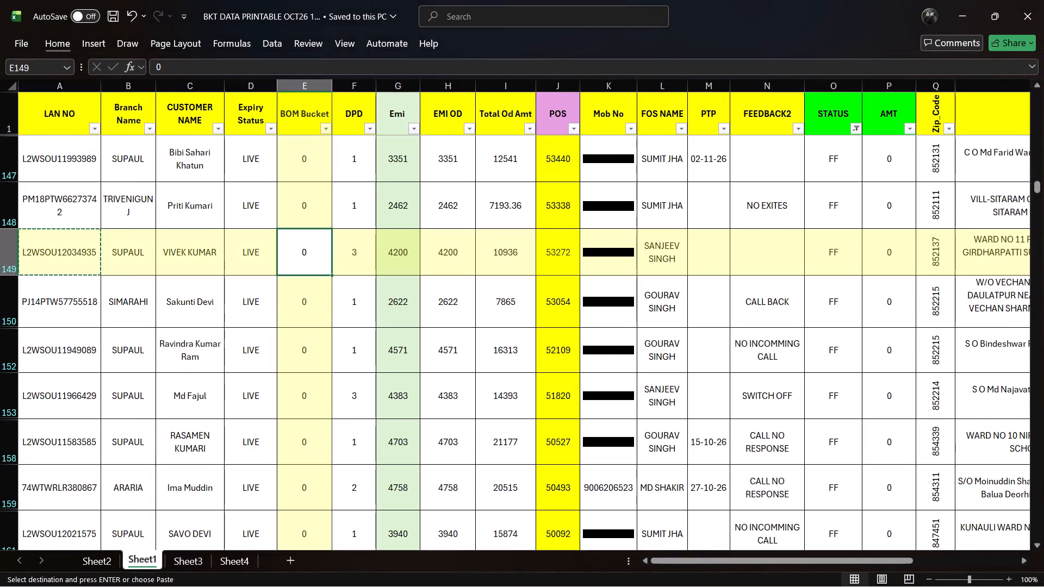
key("Right")
key("Right")
key("Right")
key("Right")
key("Right")
key("Right")
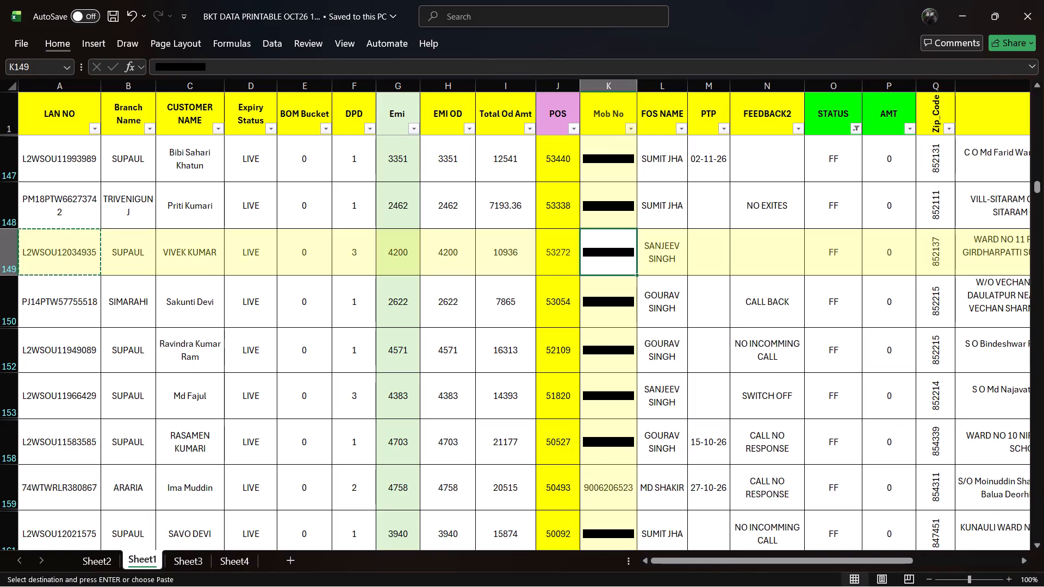
key("Right")
key("Right")
key("Right")
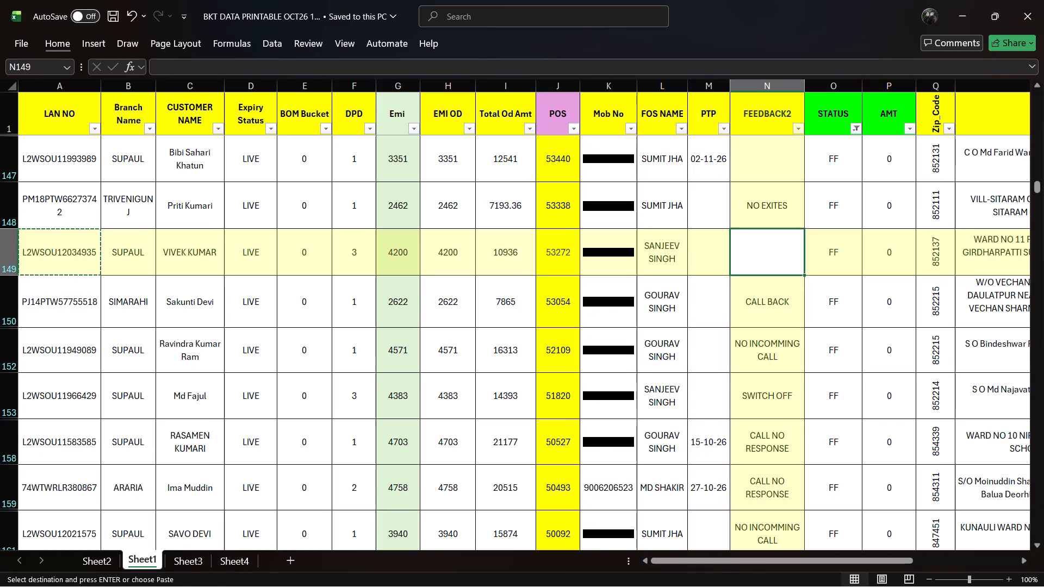
type("CALL NO C")
key("Down")
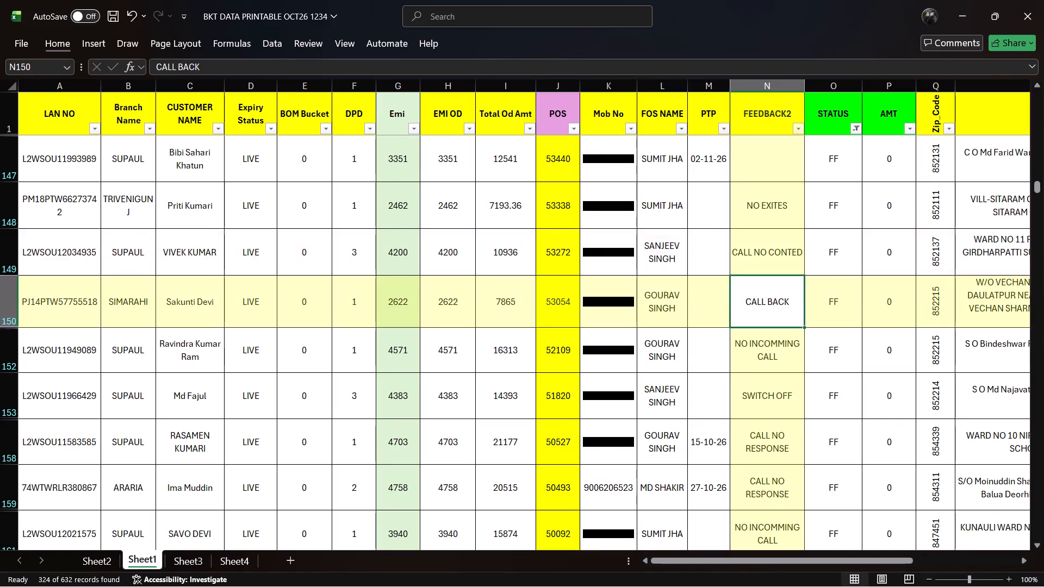
key("ctrl+s")
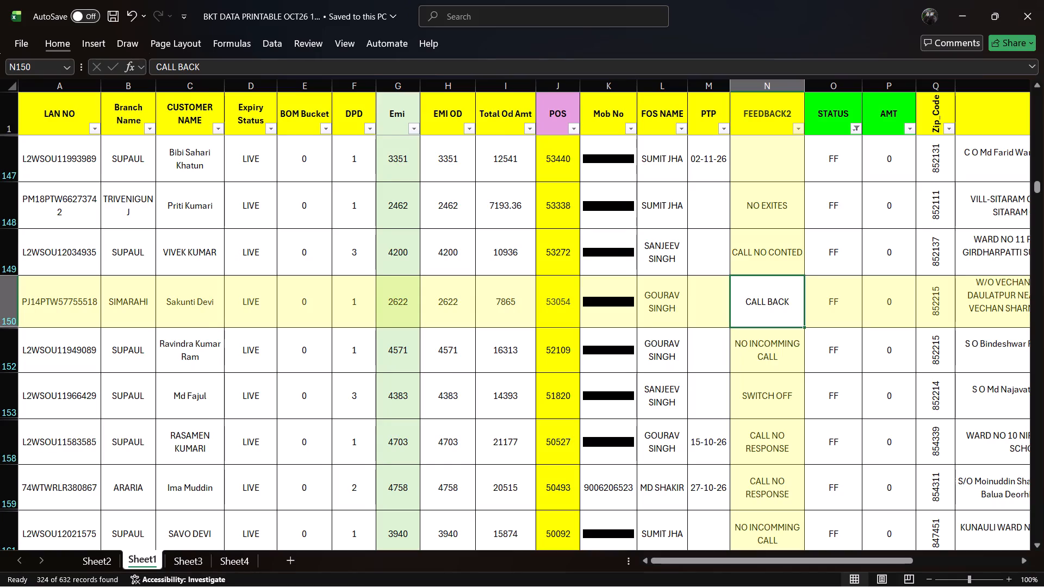
Examine the SIMARAHI account in row 150 from its LAN number across the overdue amounts to its mobile number.
key("Left")
key("Left")
key("Left")
key("Left")
key("Left")
key("Left")
key("Left")
key("Left")
key("Left")
key("Left")
key("Left")
key("Left")
key("Left")
key("Left")
key("Left")
key("Left")
key("Left")
key("Left")
key("Left")
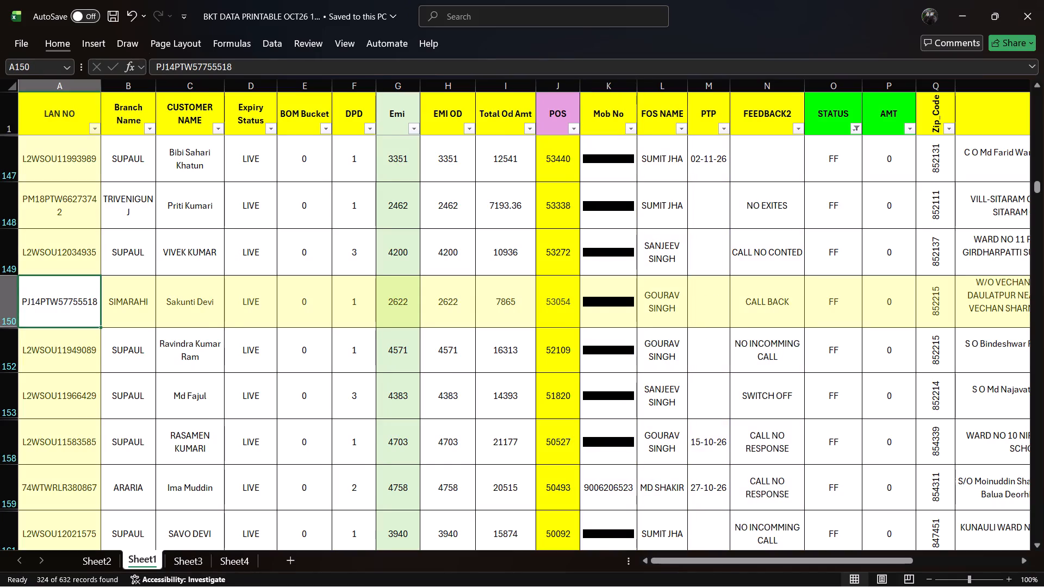
key("Right")
key("Right")
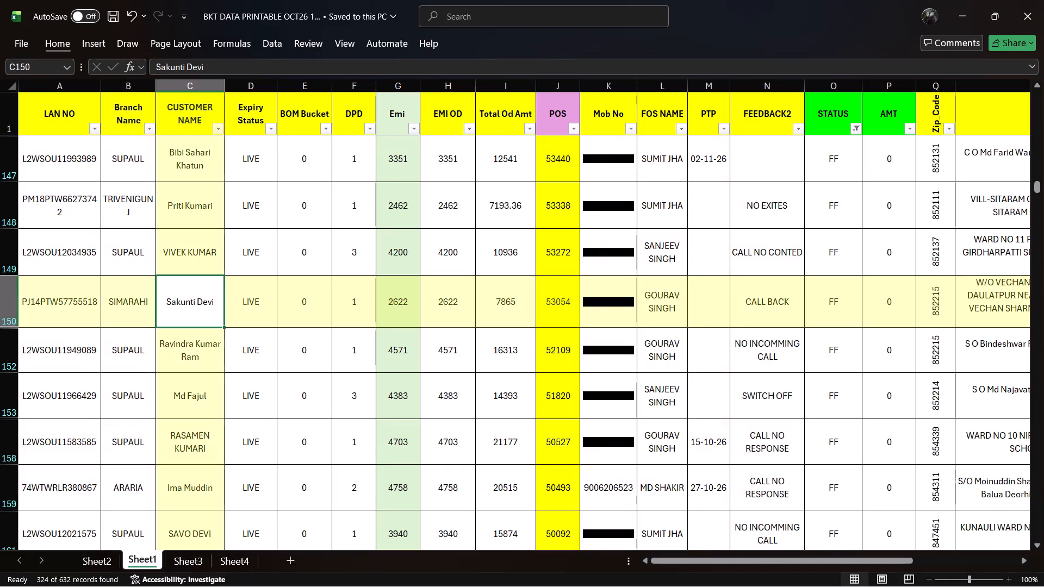
key("Left")
key("Right")
key("Right")
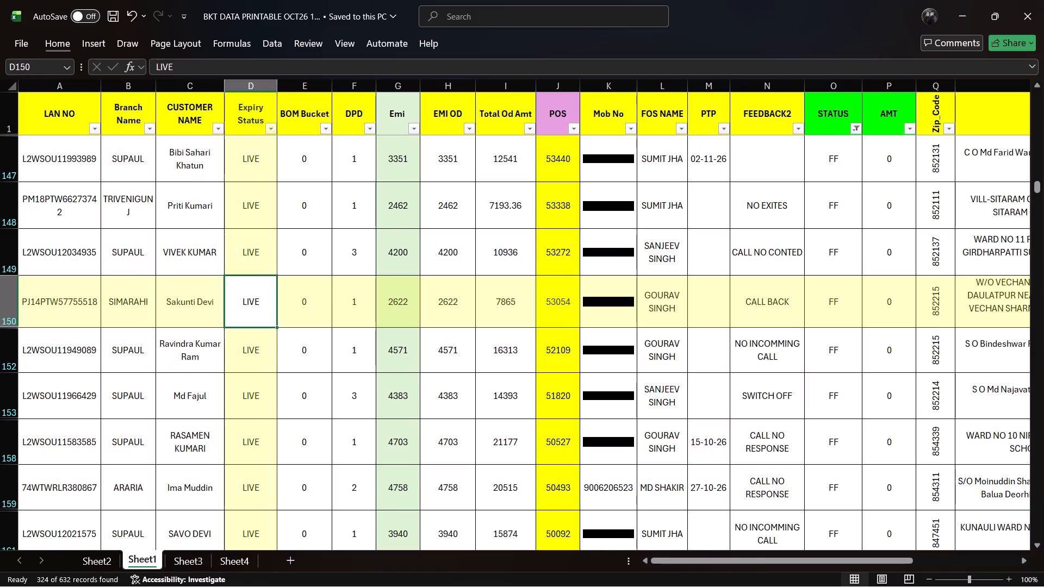
key("Right")
key("Right")
key("Right")
key("Right")
key("Right")
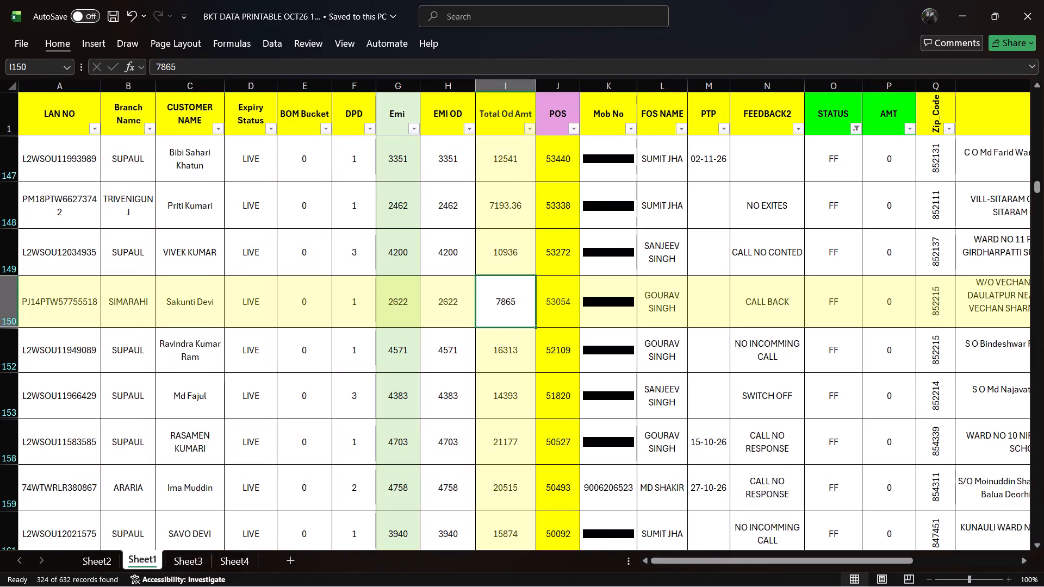
key("Right")
key("Right")
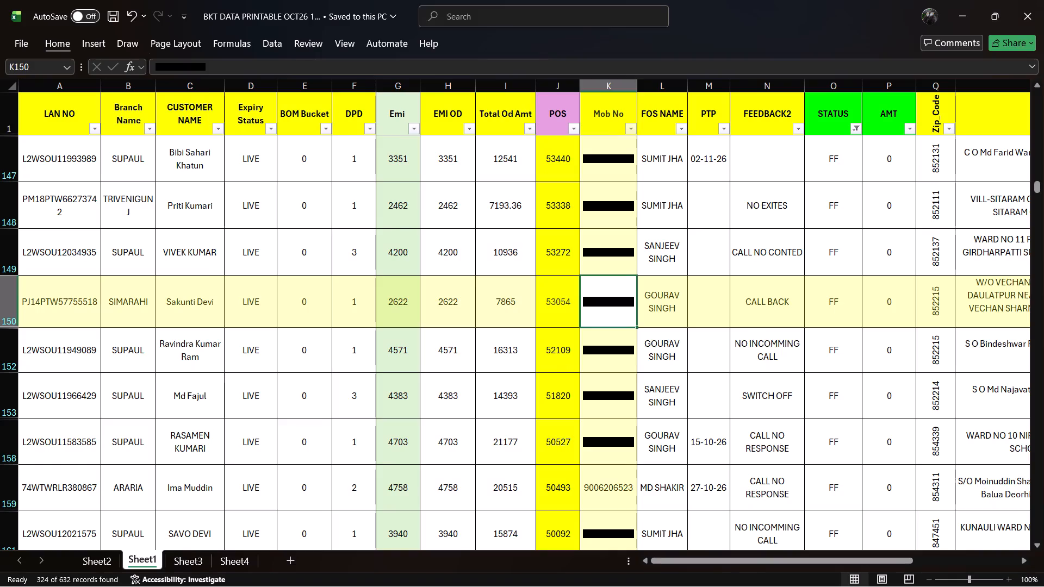
key("Left")
key("Left")
key("Left")
key("Left")
key("Left")
key("Left")
key("Left")
key("Left")
key("Left")
key("Left")
key("Left")
key("Left")
key("Left")
key("Left")
key("Left")
key("Left")
key("Left")
key("Left")
key("Left")
key("Left")
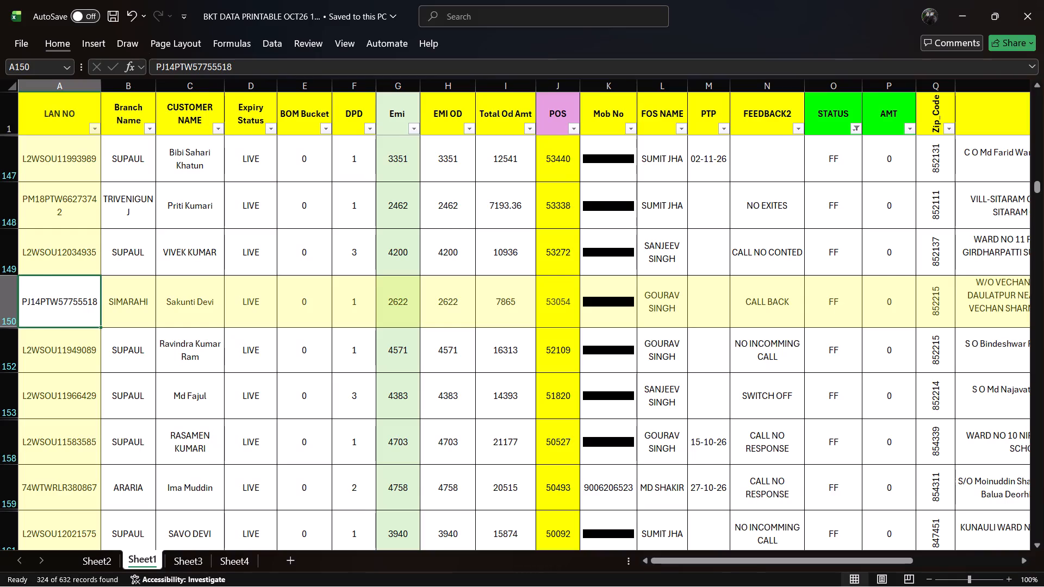
key("ctrl+c")
key("super+Tab")
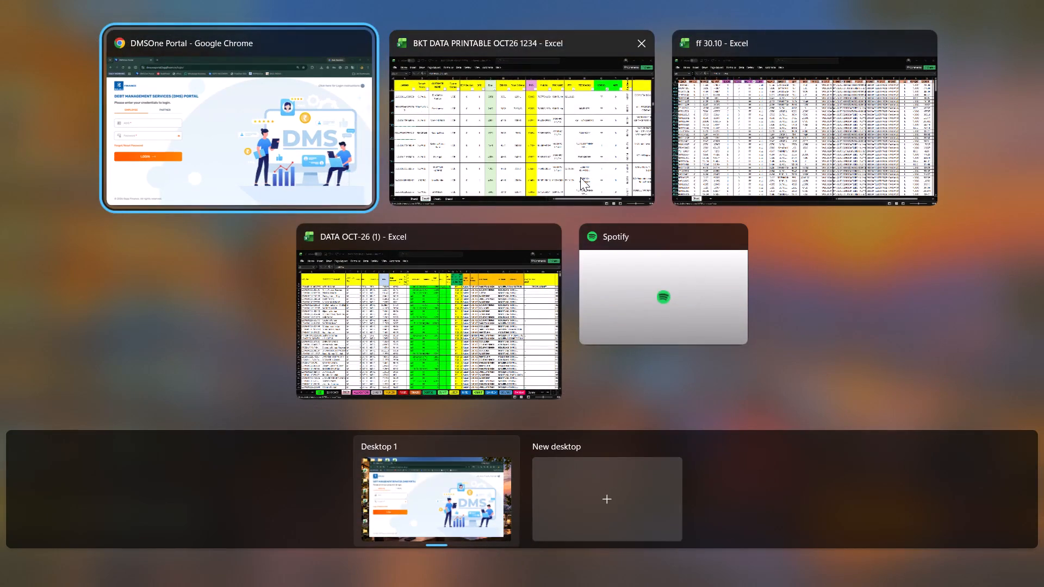
left_click(562, 175)
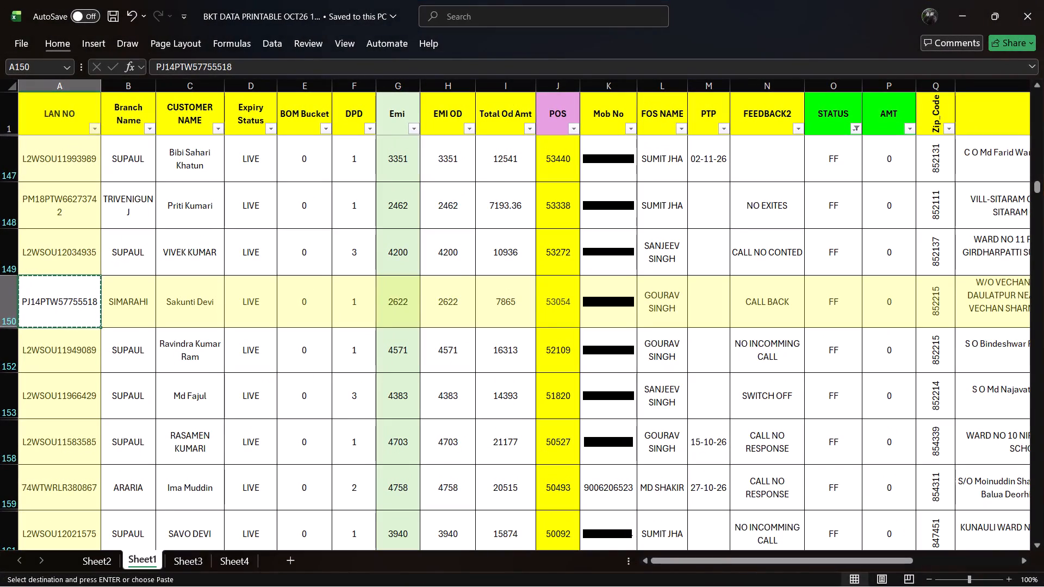
Re-examine the row 150 account's customer, EMI, overdue, PTP and feedback fields, ending at its LAN number.
left_click(152, 314)
key("Right")
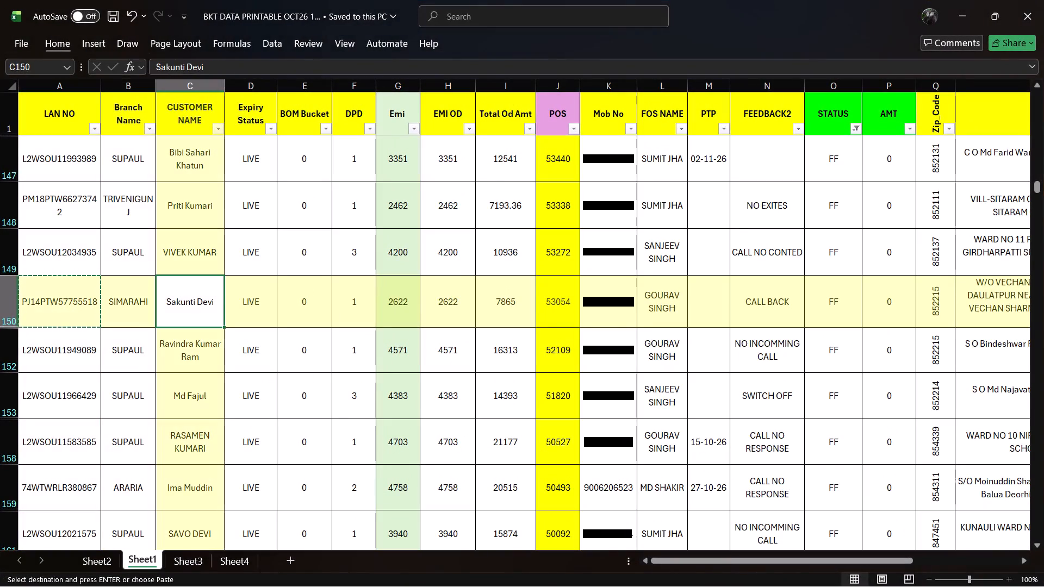
key("Right")
key("Right")
key("Right")
key("Right")
key("Right")
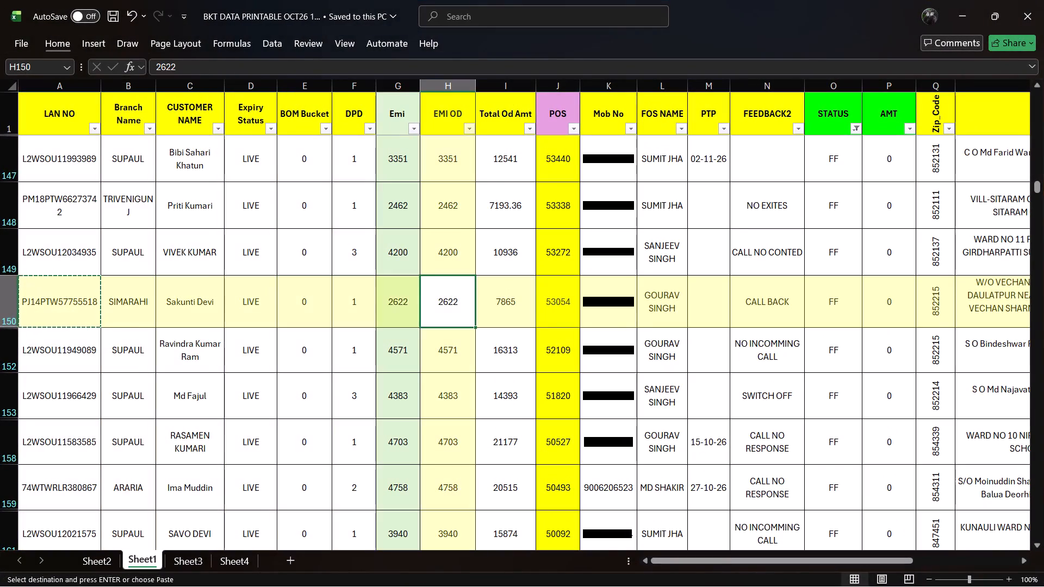
key("Right")
key("Right")
key("Right")
key("Right")
key("Right")
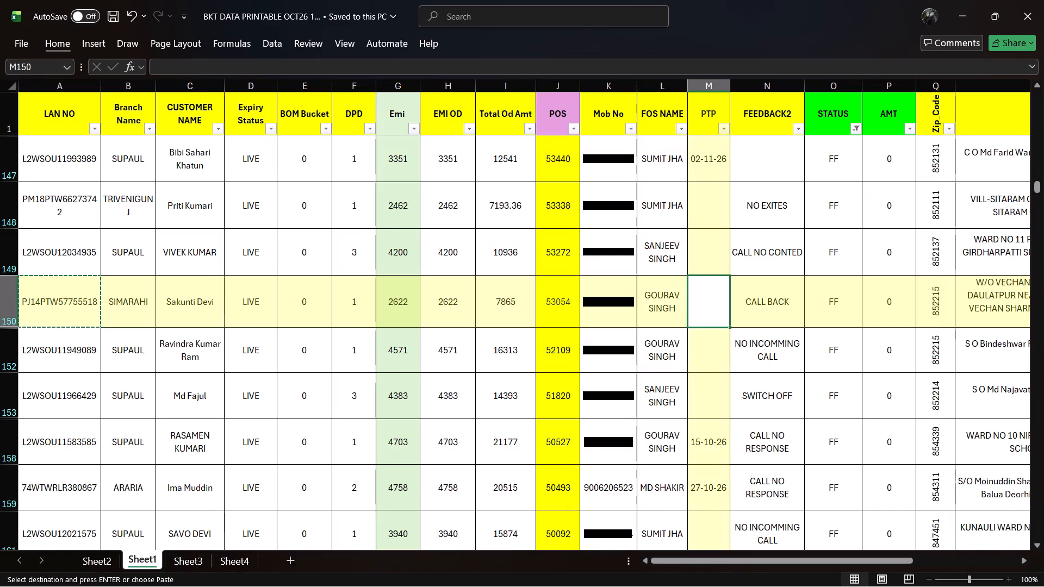
key("Right")
key("Left")
key("Left")
key("Left")
key("Left")
key("Left")
key("Left")
key("Left")
key("Left")
key("Left")
key("Left")
key("Left")
key("Left")
key("Left")
key("Left")
key("Left")
key("Left")
key("Left")
key("Left")
key("Left")
key("Left")
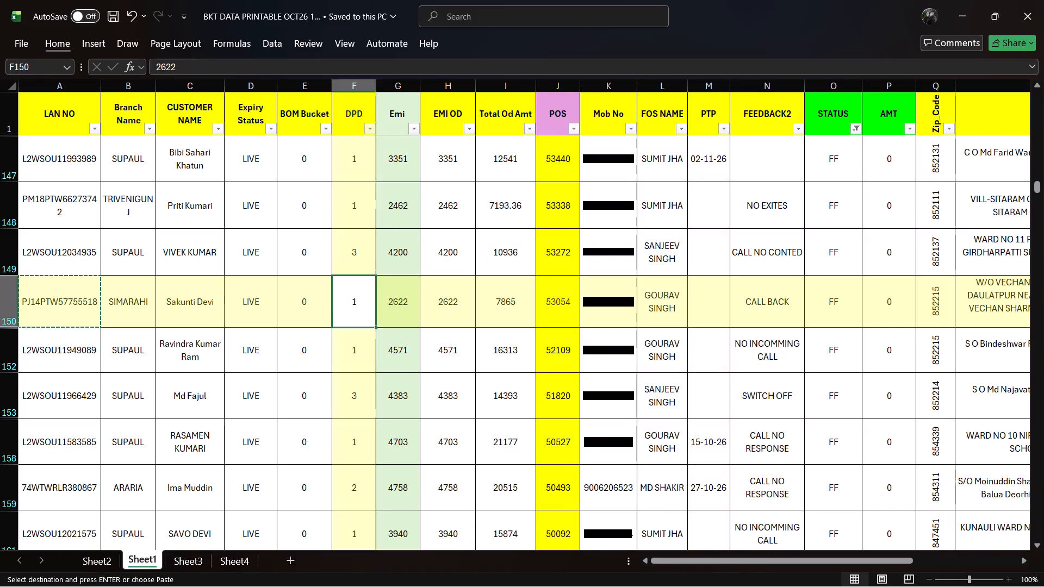
key("Right")
key("Right")
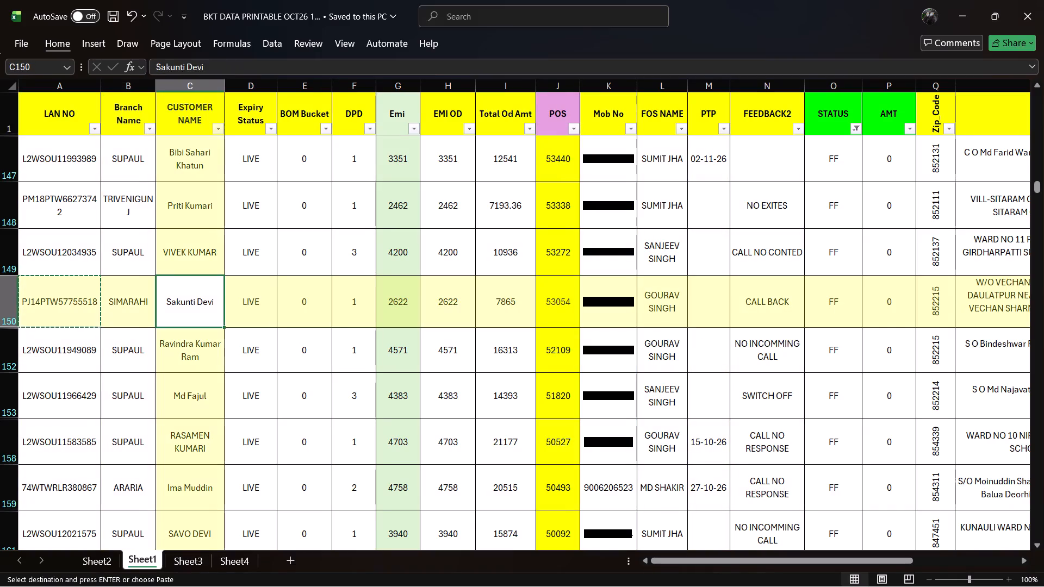
key("Right")
key("Right")
key("Right")
key("Right")
key("Right")
key("Right")
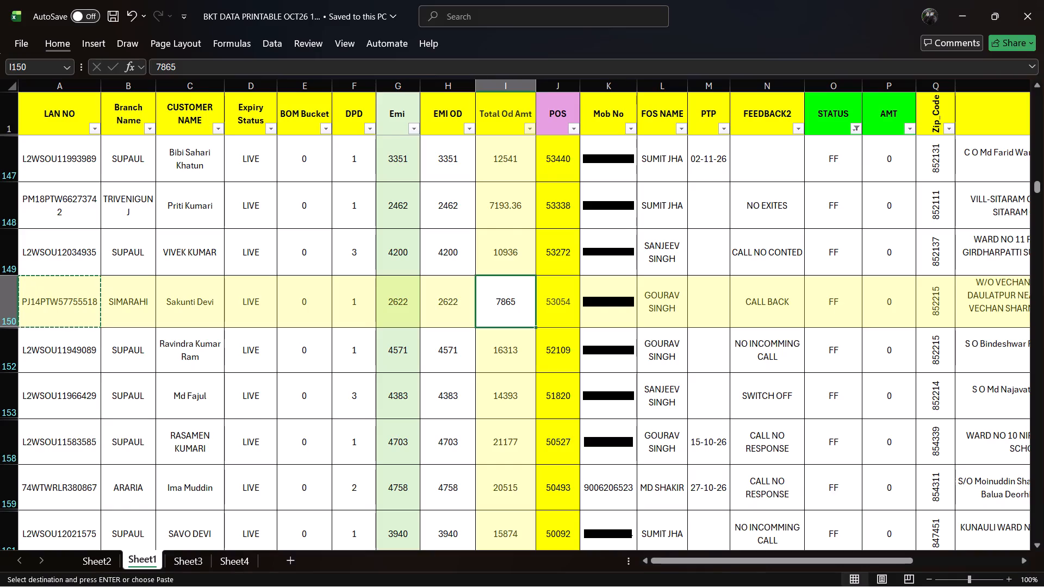
key("Left")
key("Left")
key("Left")
key("Left")
key("Left")
key("Left")
key("Left")
key("Left")
key("Left")
key("Left")
key("Left")
key("Left")
key("Left")
key("Left")
key("Left")
key("Left")
key("Left")
key("Left")
key("Left")
key("Left")
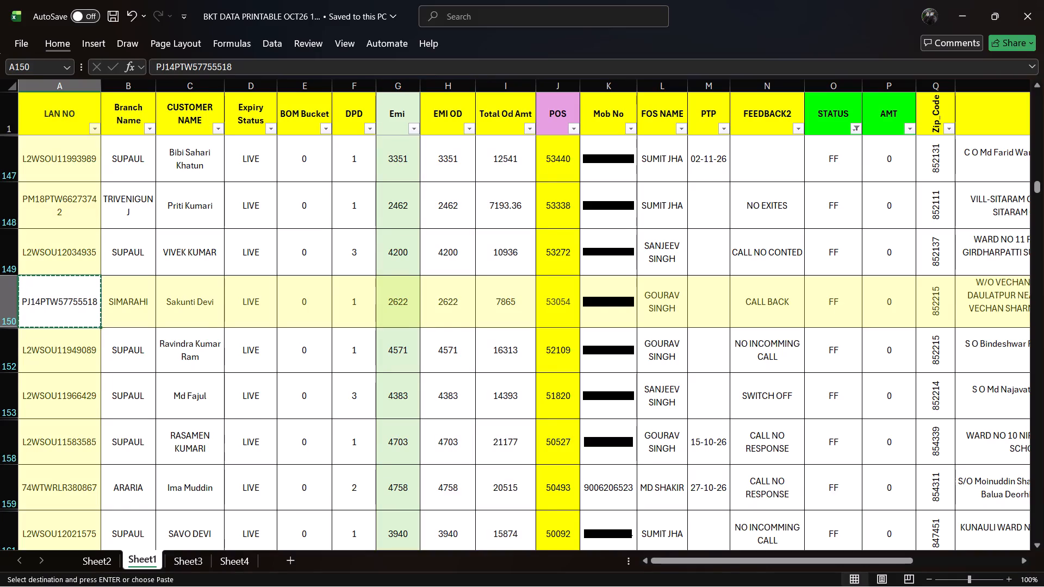